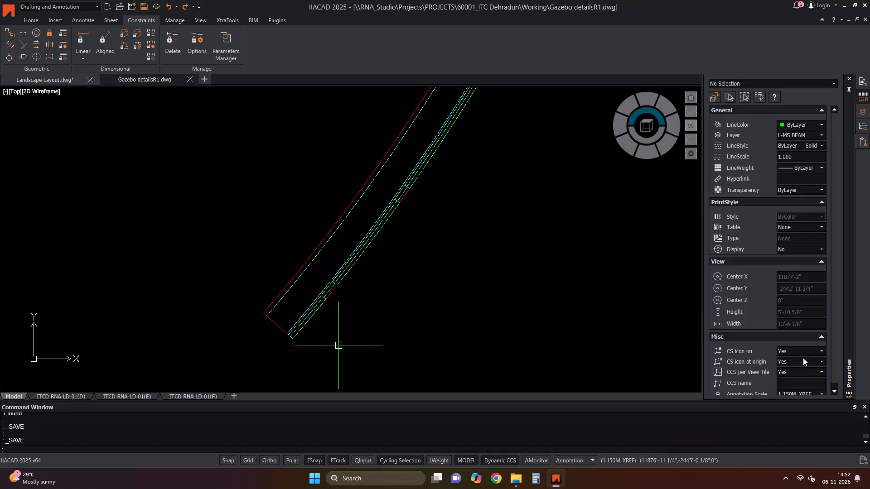
Save the Landscape Layout drawing and close the CAD program.
left_click(866, 1)
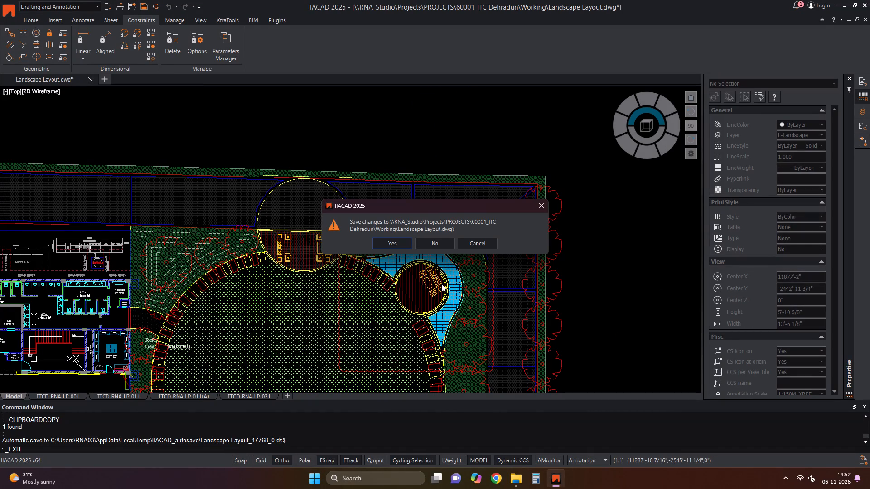
key("Escape")
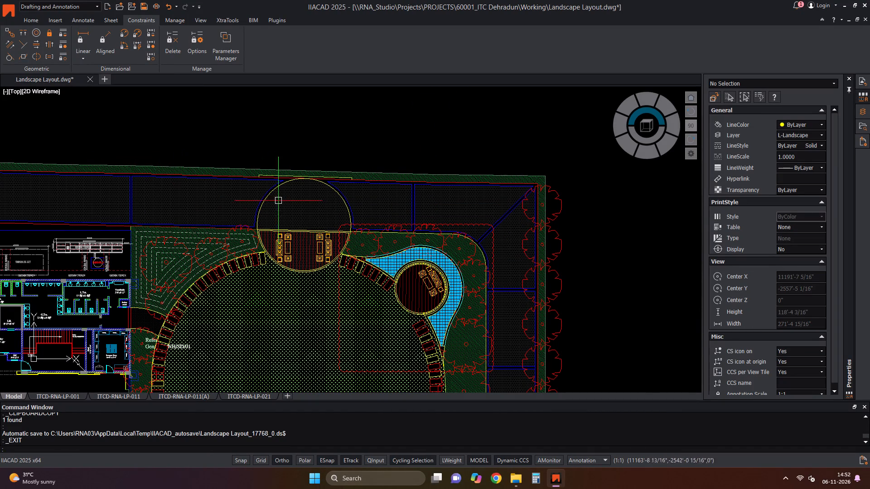
key("ctrl+s")
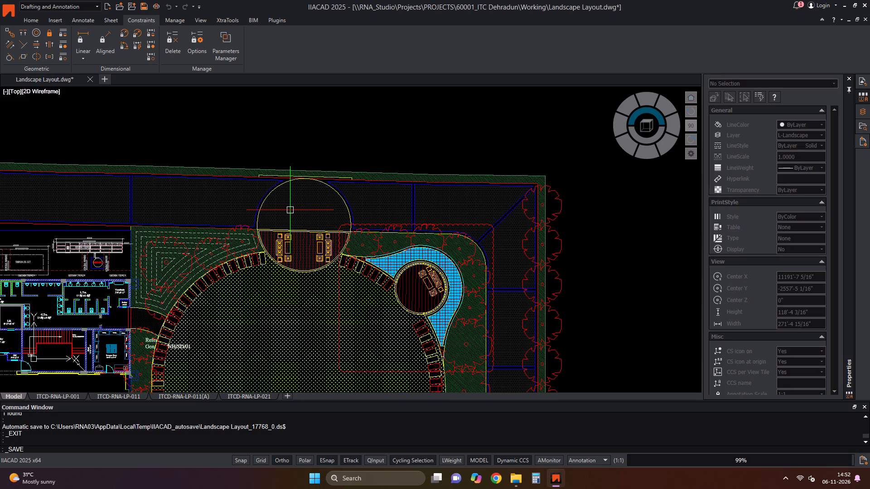
left_click(860, 3)
Open the Presentation folder of the 97001_Tripoint Infra_Trichy project in File Explorer.
left_click(376, 295)
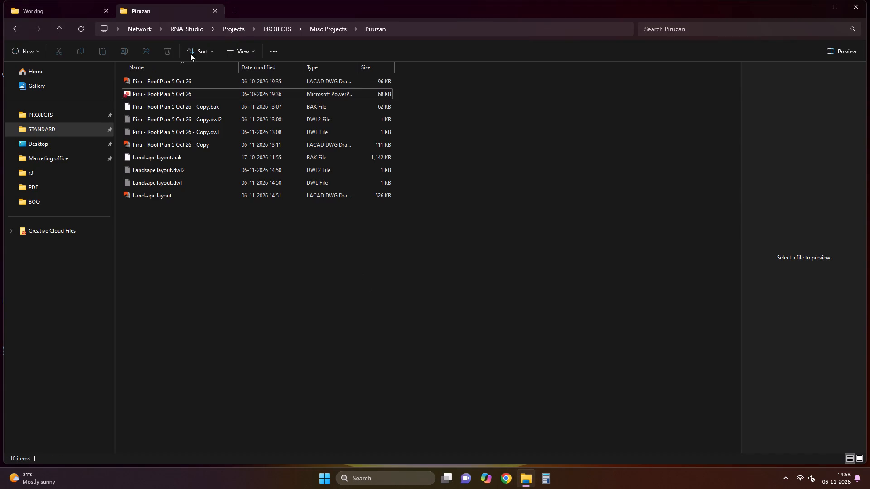
left_click(275, 31)
left_click(33, 114)
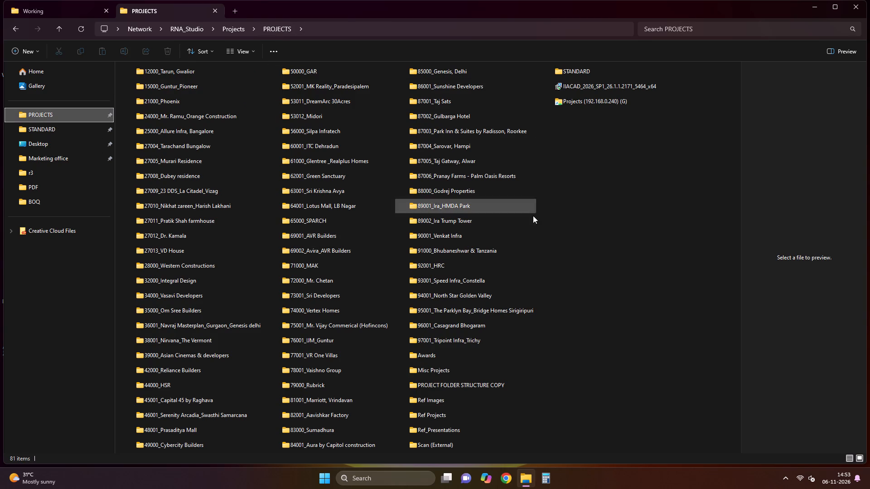
double_click(488, 343)
left_click(288, 305)
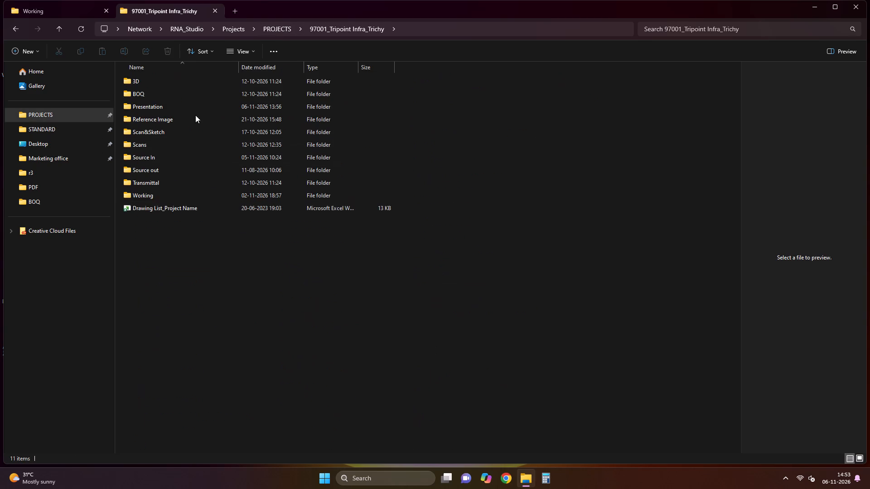
double_click(187, 106)
left_click(186, 182)
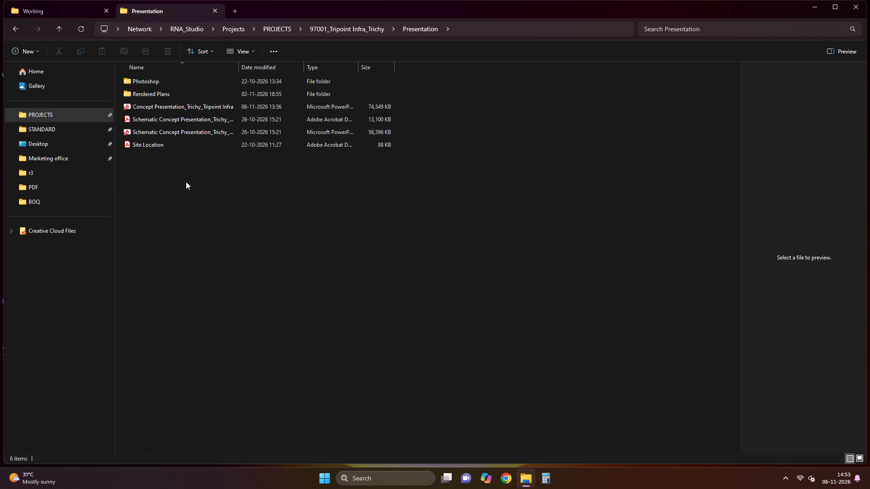
Fit the Name column's width to show the complete file names.
double_click(239, 63)
left_click(257, 187)
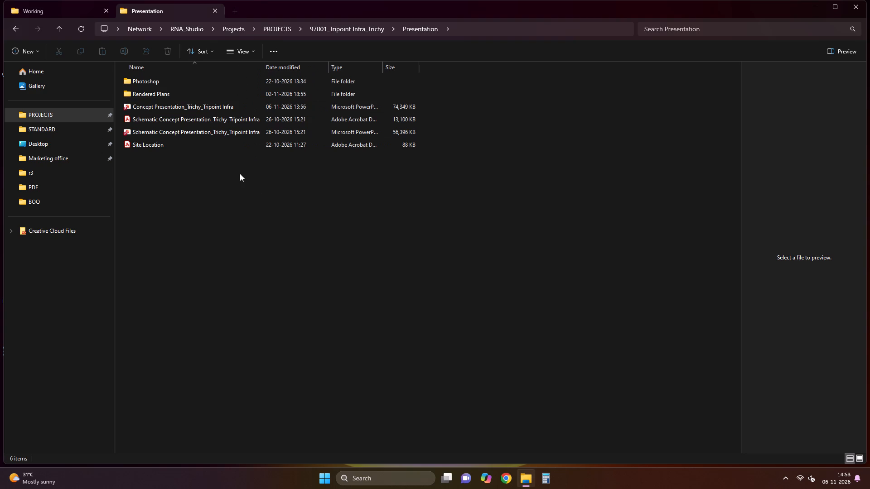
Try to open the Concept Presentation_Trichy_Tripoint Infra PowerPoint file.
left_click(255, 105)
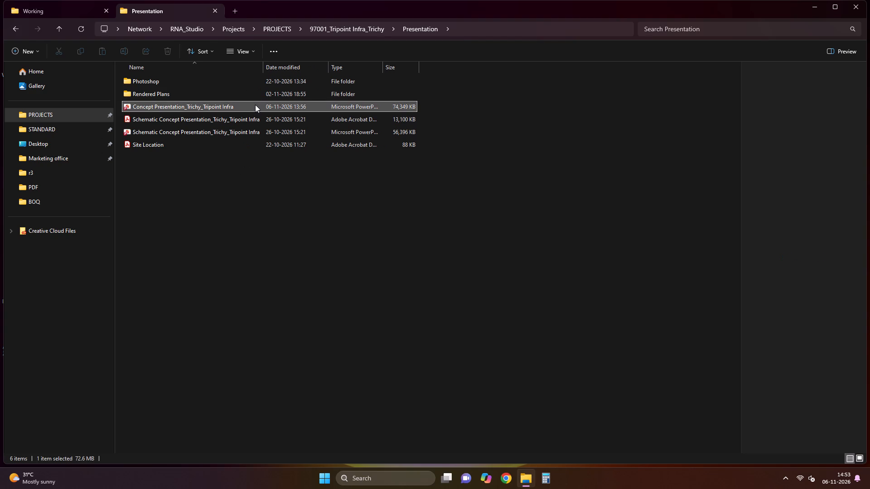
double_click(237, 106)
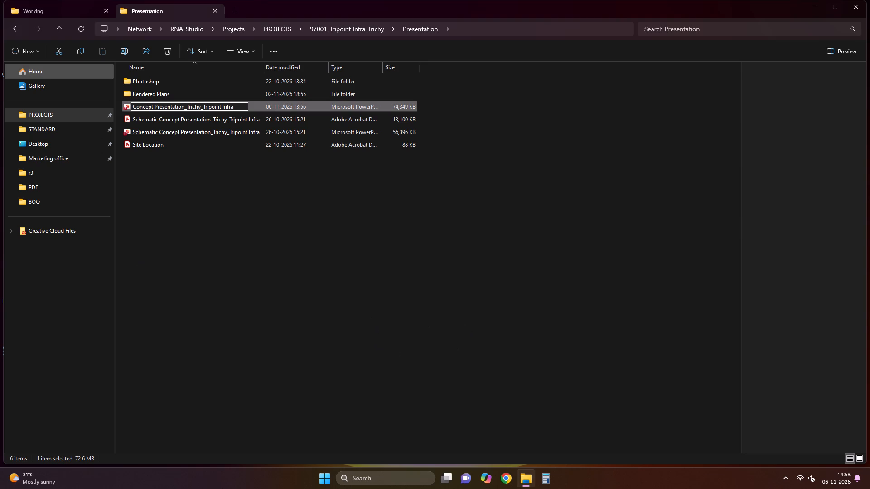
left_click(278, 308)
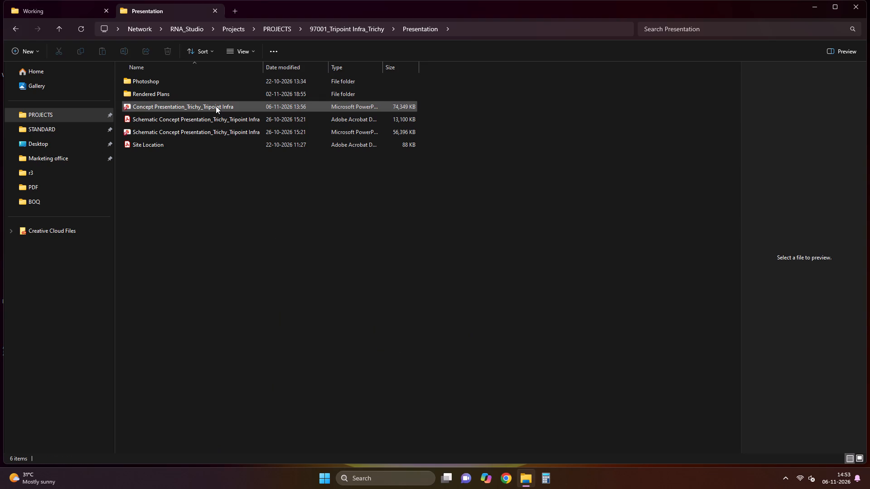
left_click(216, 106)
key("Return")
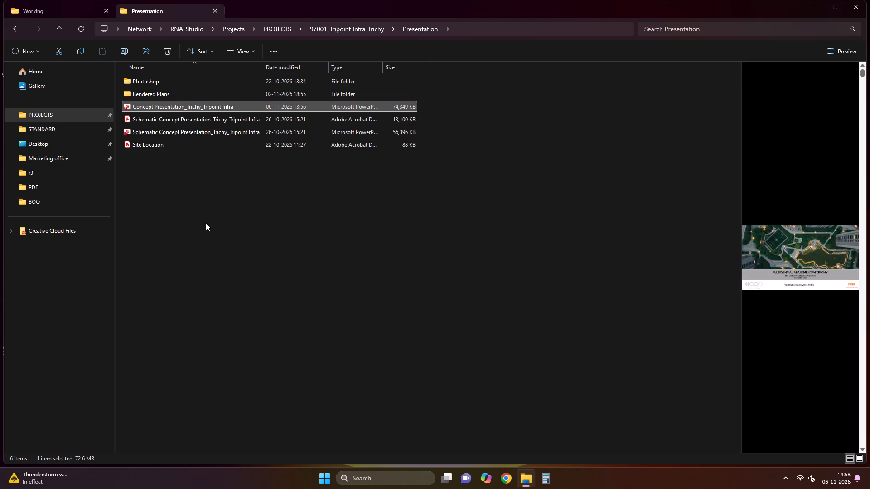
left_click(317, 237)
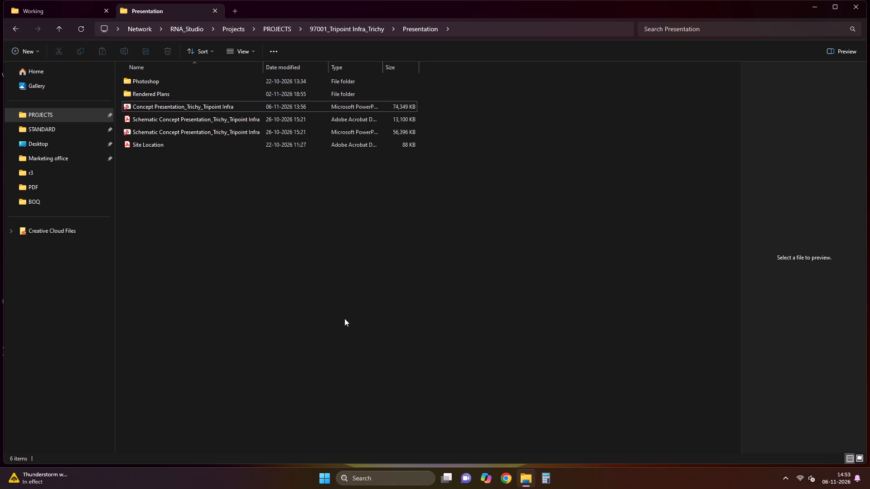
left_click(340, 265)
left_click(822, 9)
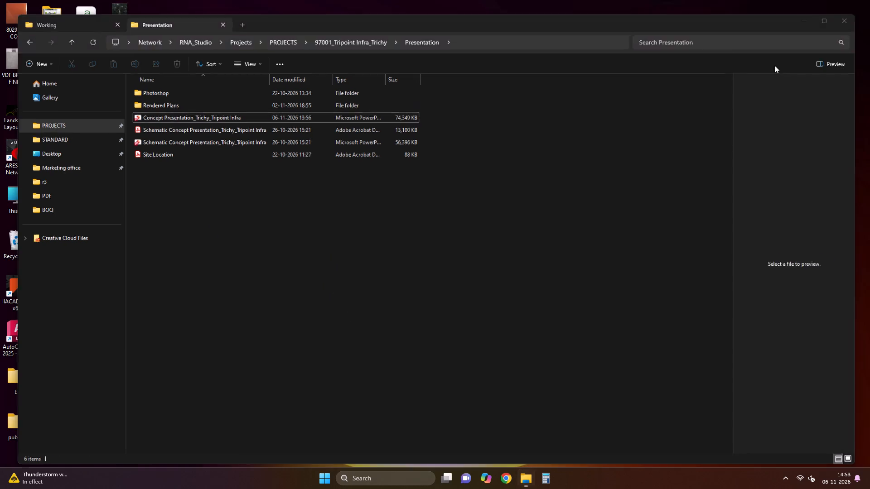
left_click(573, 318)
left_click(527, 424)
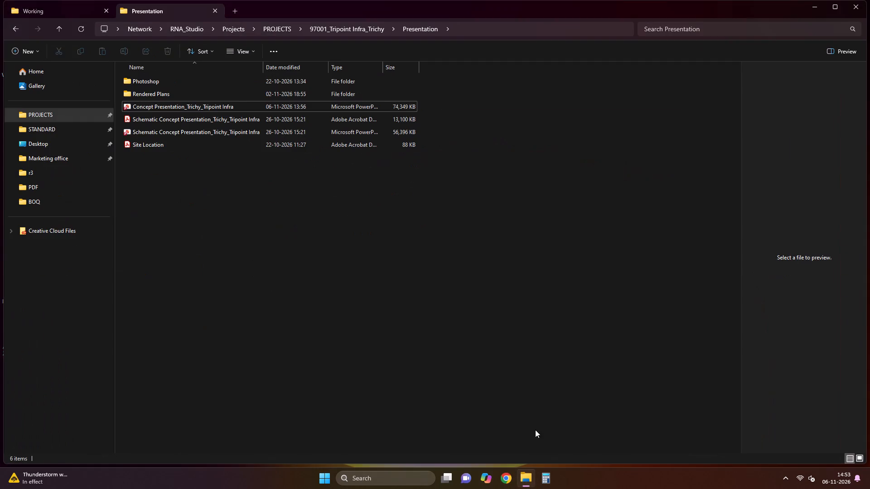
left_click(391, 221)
Look through the image thumbnails in the Rendered Plans folder and return to the Presentation folder.
double_click(165, 98)
left_click(178, 249)
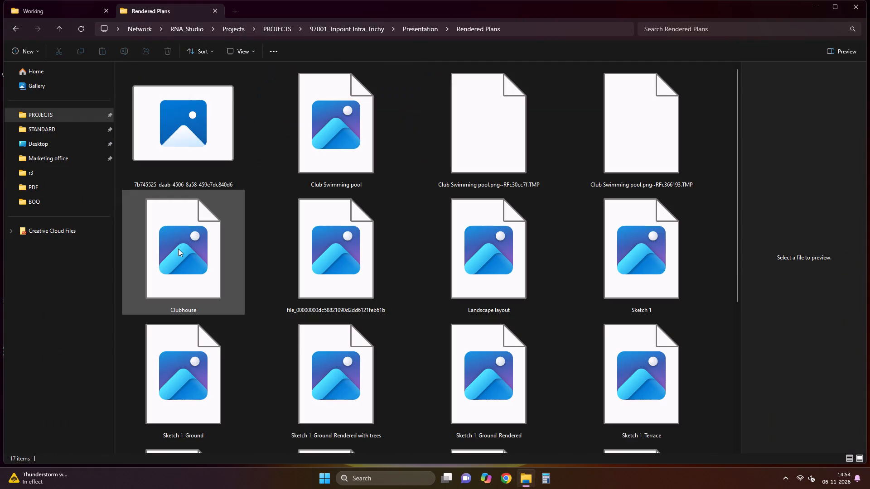
scroll(550, 145, "down", 1)
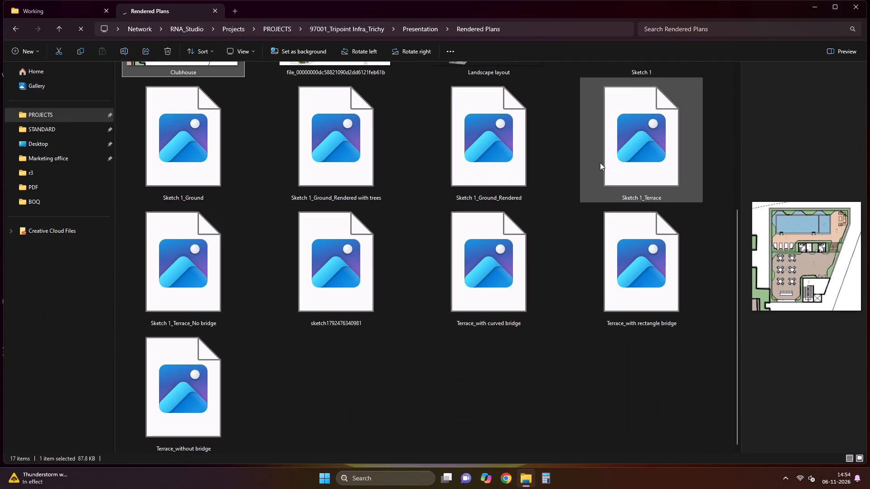
scroll(194, 368, "up", 2)
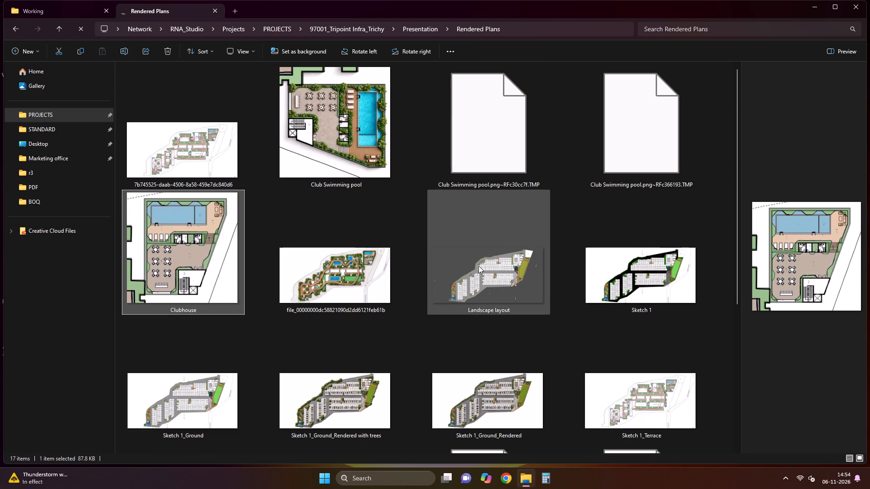
scroll(478, 266, "up", 3)
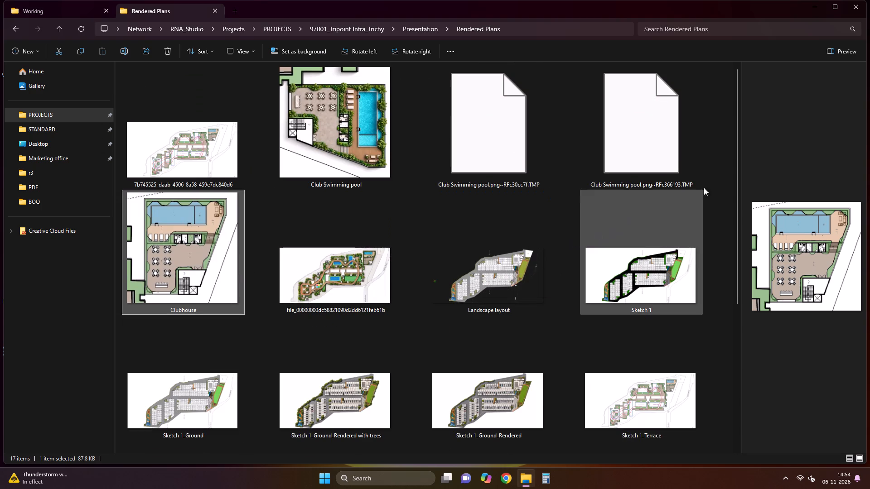
scroll(617, 266, "down", 1)
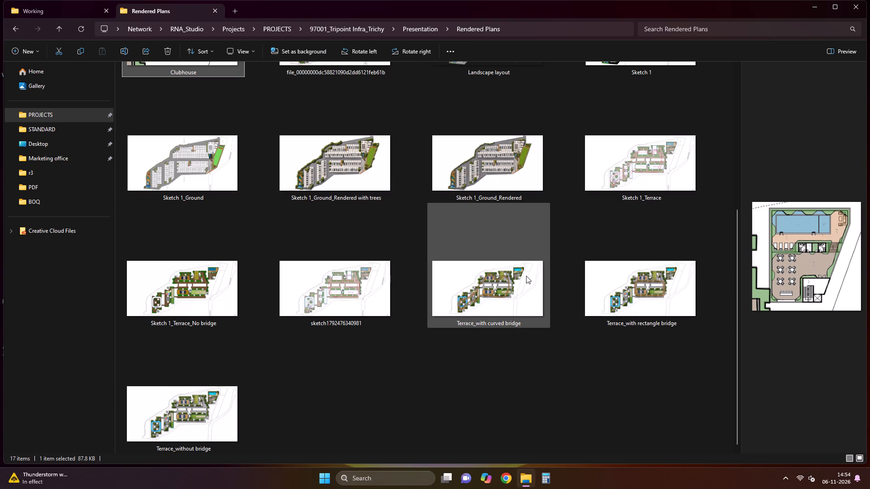
scroll(417, 279, "down", 2)
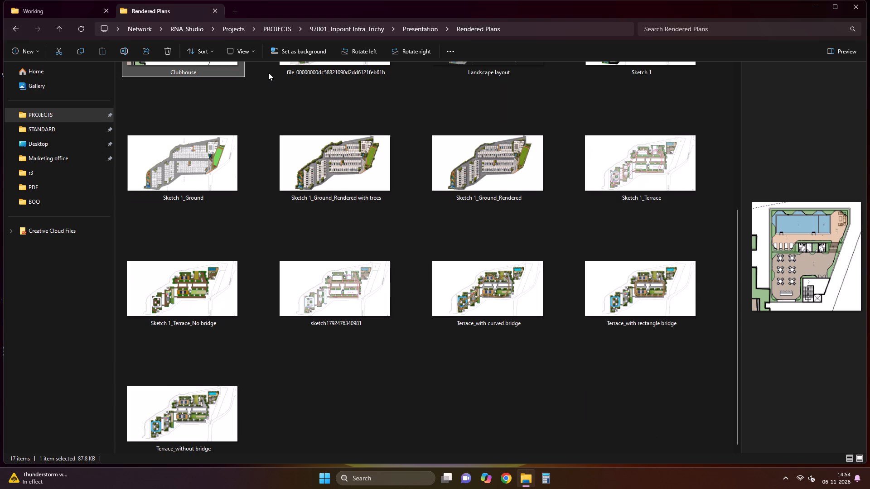
left_click(244, 50)
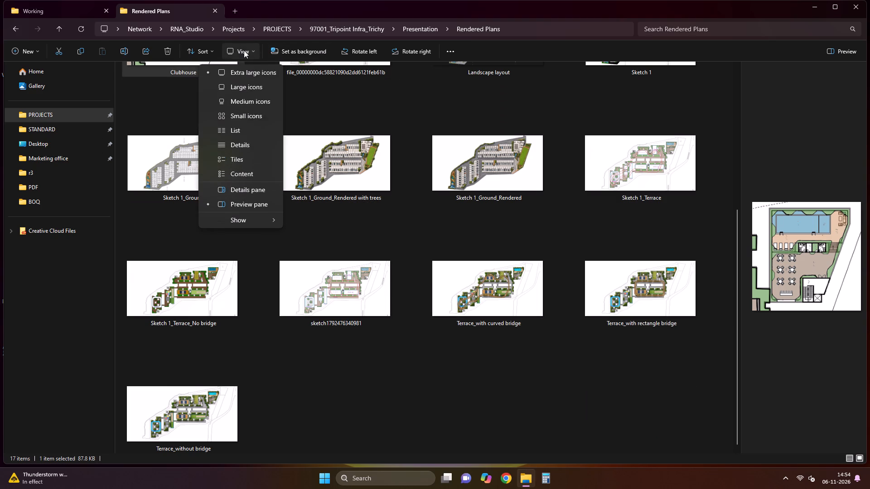
key("Escape")
scroll(277, 206, "up", 1)
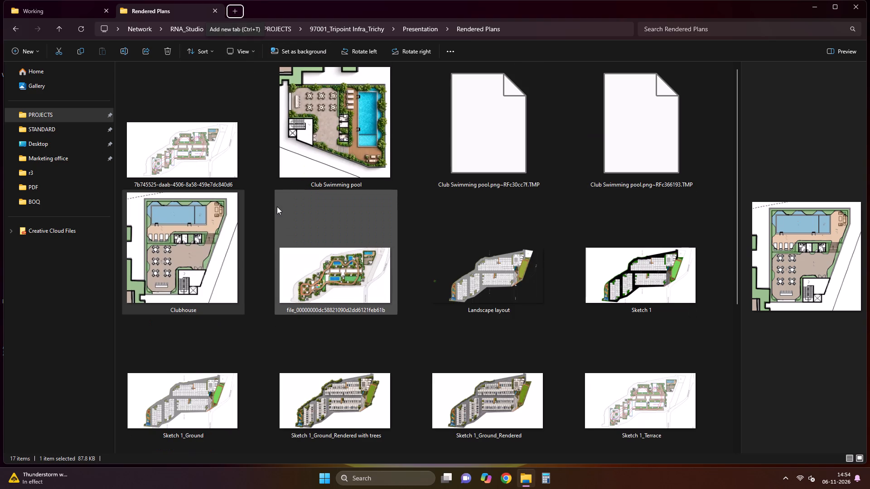
scroll(277, 206, "up", 2)
left_click(54, 28)
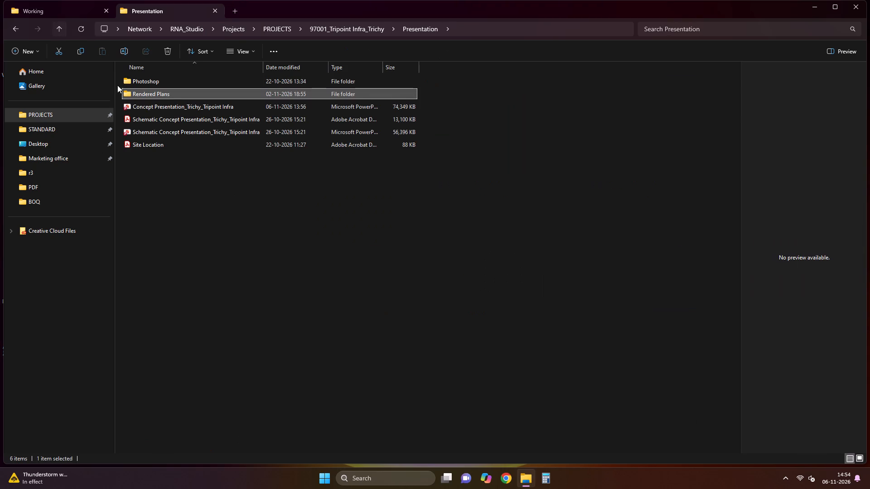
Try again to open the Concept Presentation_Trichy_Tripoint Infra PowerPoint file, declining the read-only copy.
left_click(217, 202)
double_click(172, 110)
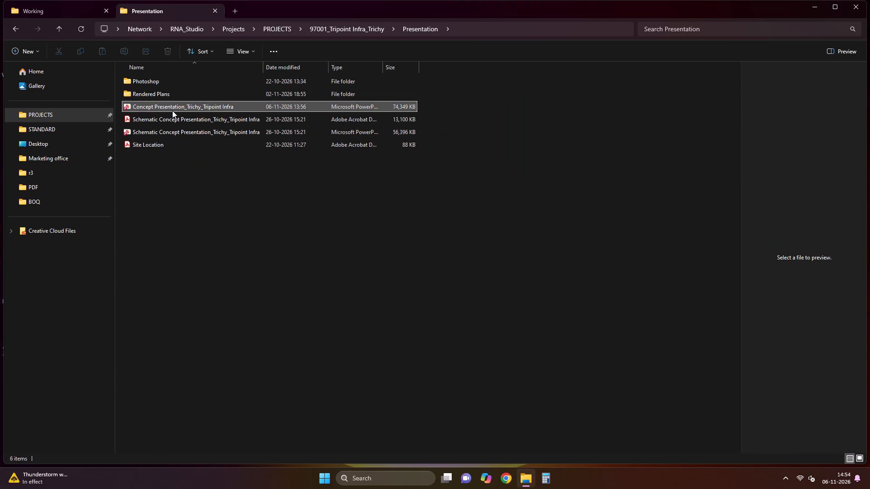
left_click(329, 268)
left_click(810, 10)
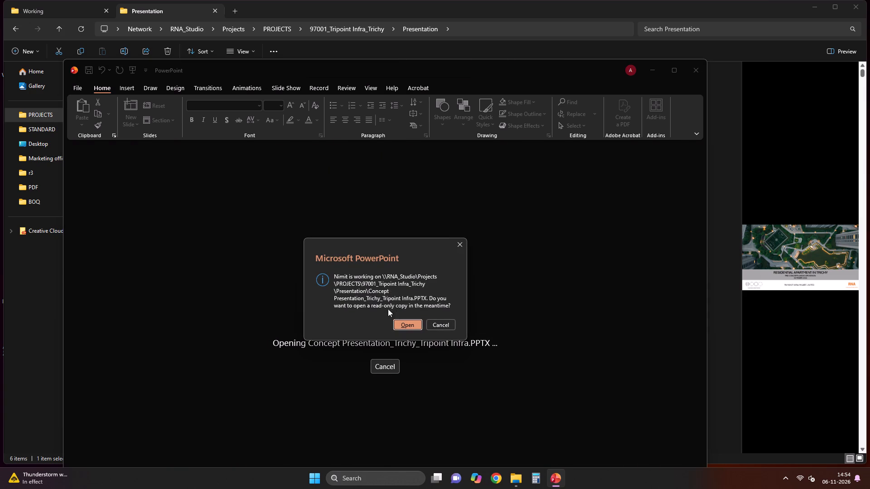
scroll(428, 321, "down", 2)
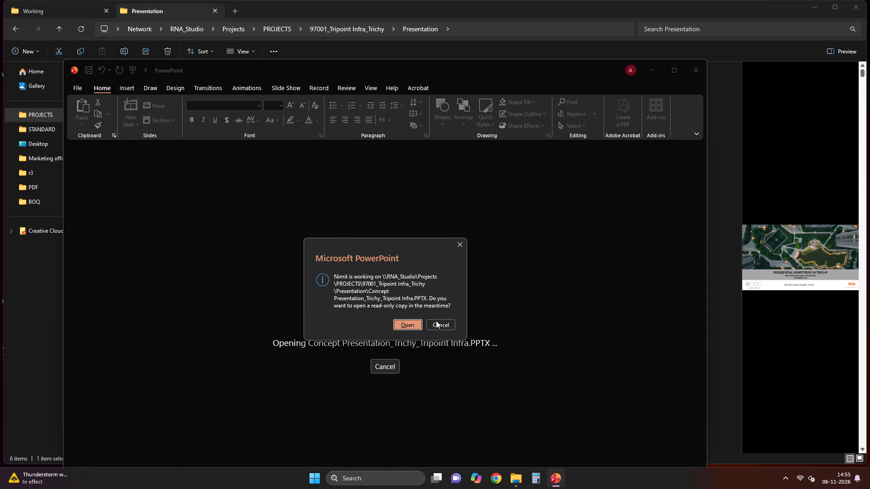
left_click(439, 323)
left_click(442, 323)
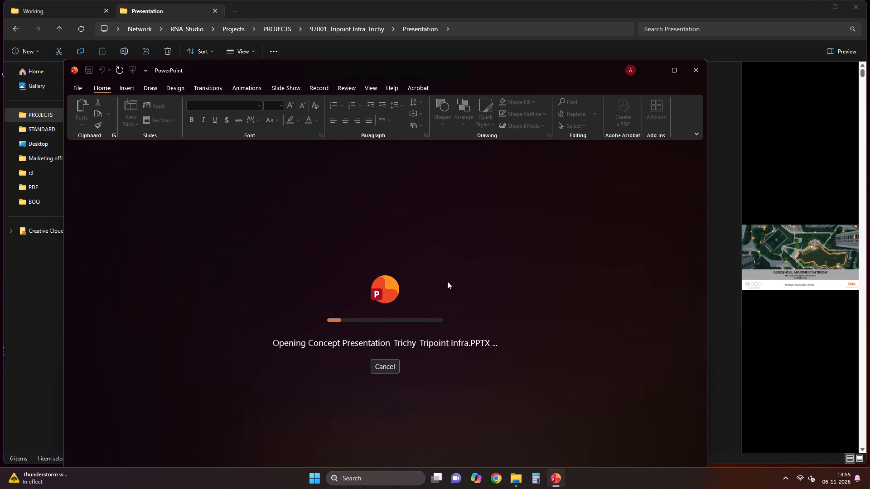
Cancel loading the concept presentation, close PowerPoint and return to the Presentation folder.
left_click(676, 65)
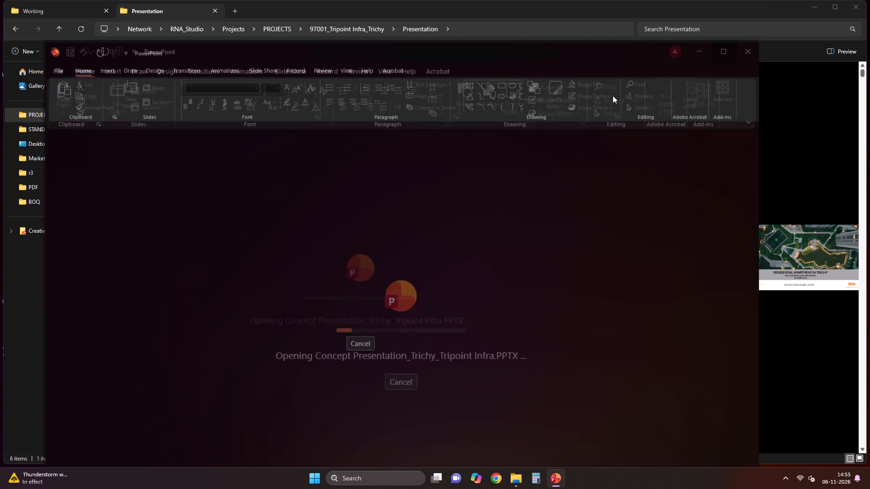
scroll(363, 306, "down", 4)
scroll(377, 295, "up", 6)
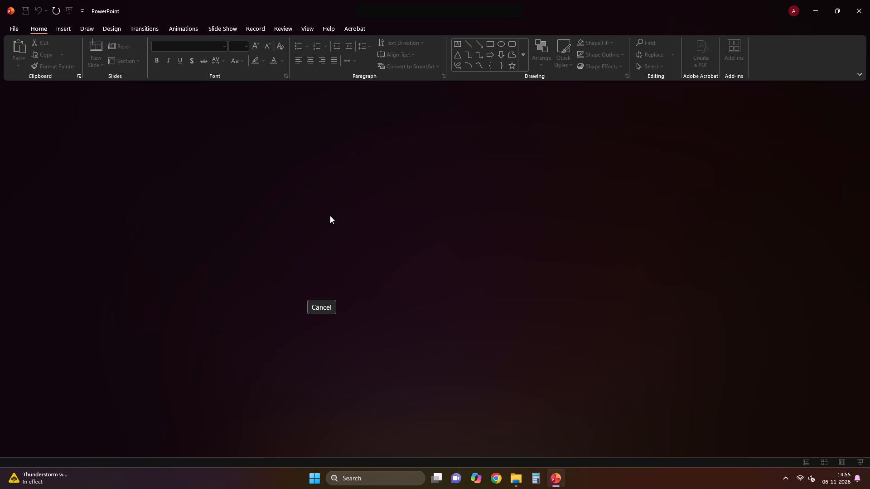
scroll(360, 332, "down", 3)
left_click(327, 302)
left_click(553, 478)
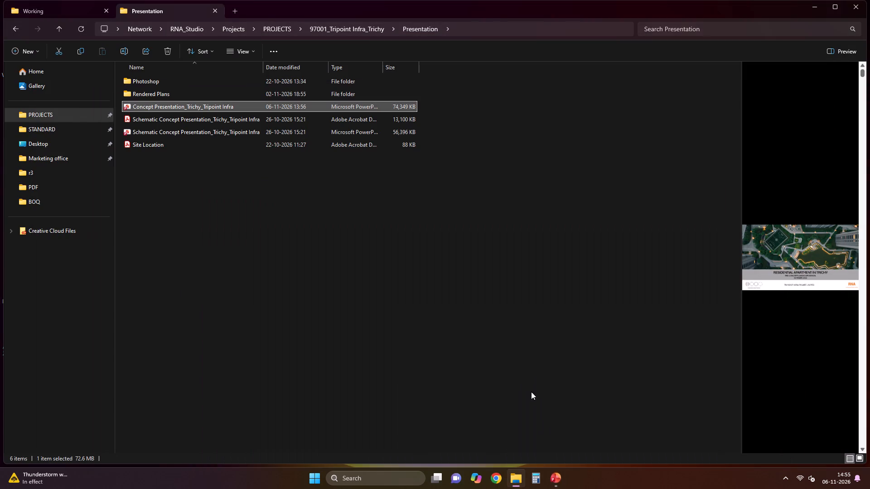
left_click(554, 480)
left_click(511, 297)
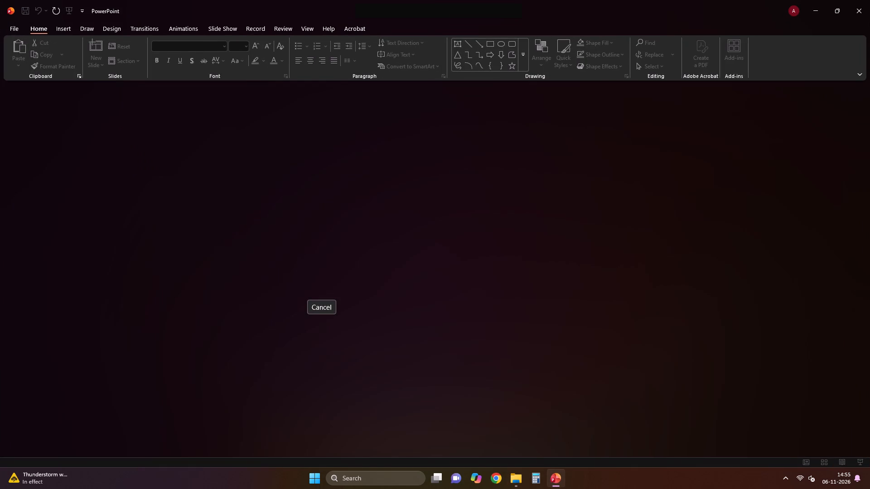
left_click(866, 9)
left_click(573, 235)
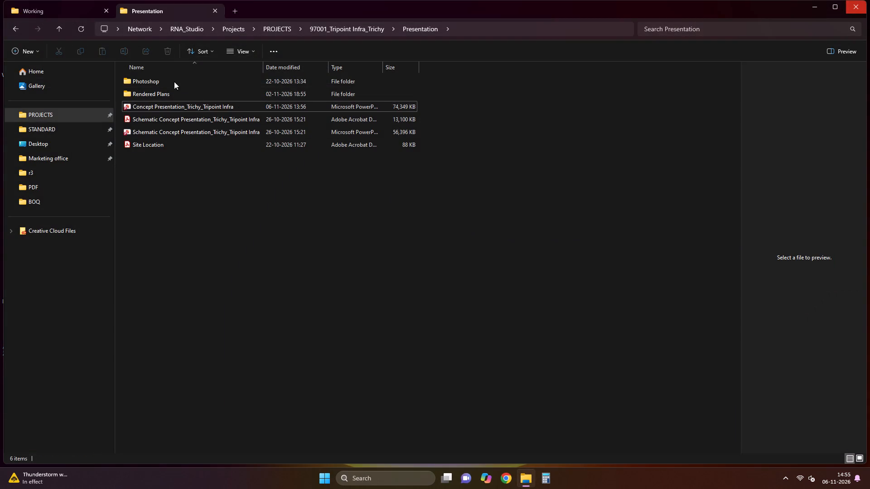
Open the Concept Presentation_Trichy_Tripoint Infra PowerPoint file as a read-only copy and maximize its window.
left_click(169, 104)
key("Return")
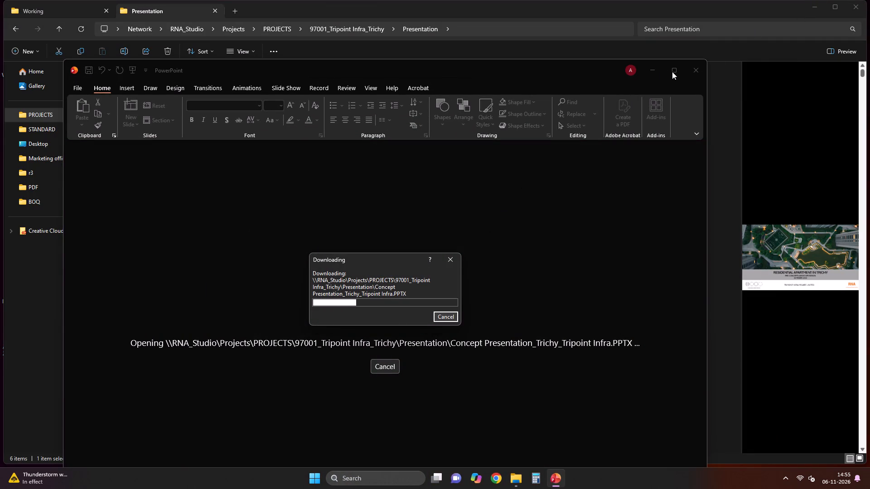
left_click_drag(532, 75, 501, 38)
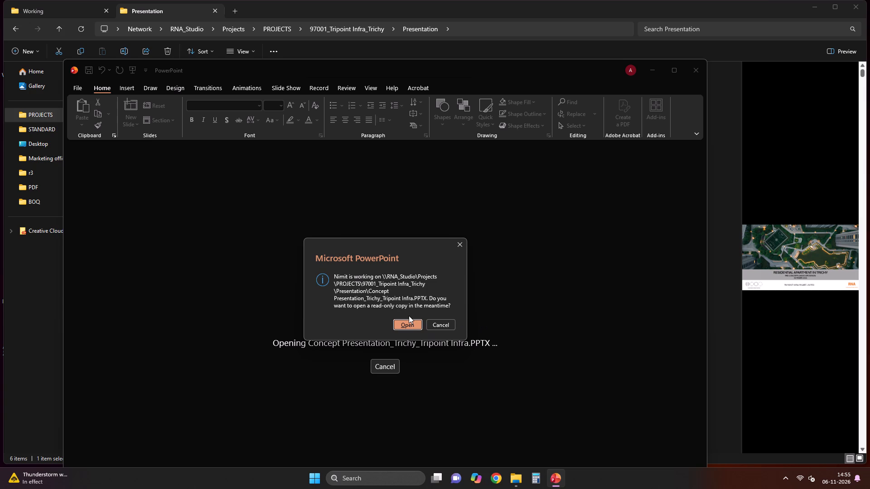
left_click(400, 326)
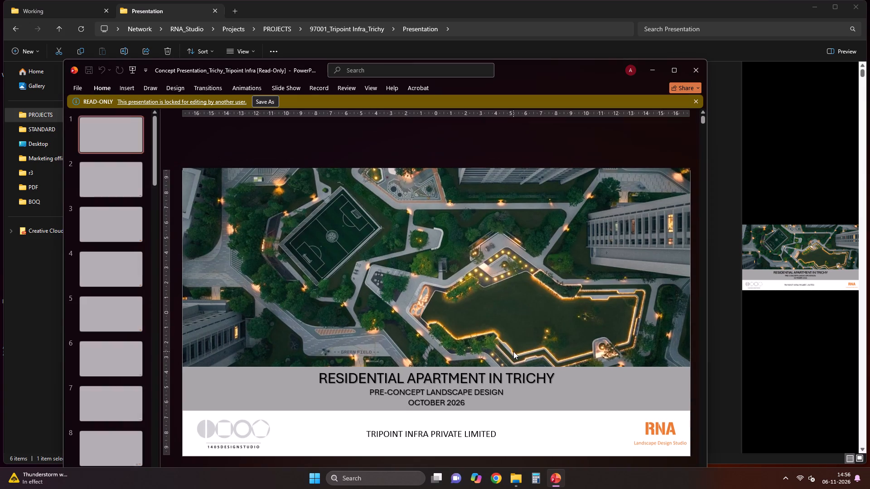
left_click(673, 69)
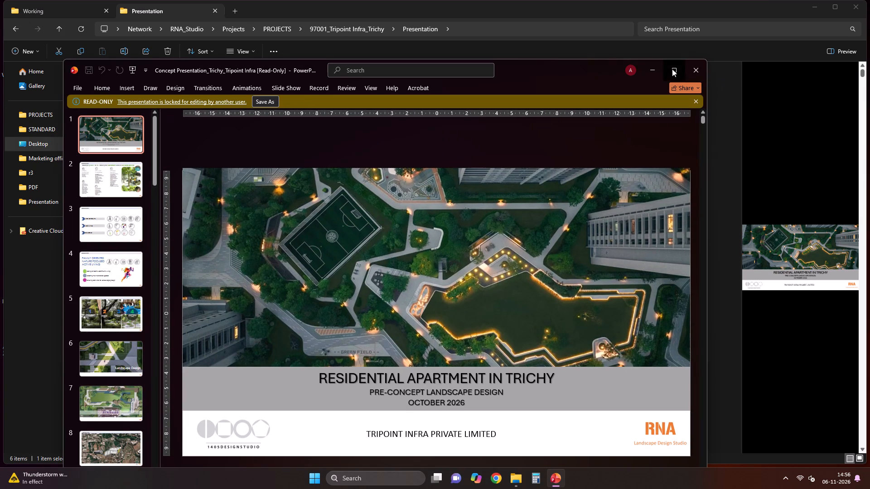
Look through the slides from the cover past the landscape intent, site layout and entrance gateway options to the entry gate paving.
scroll(485, 292, "down", 4)
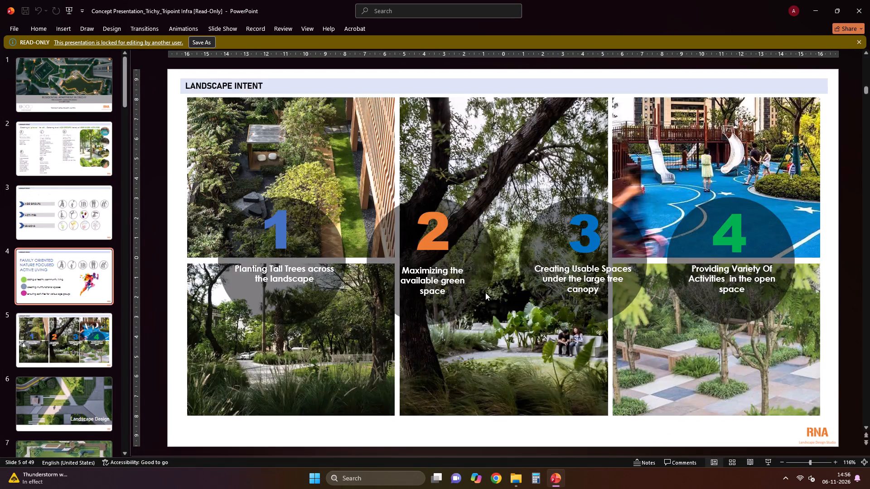
scroll(485, 292, "down", 4)
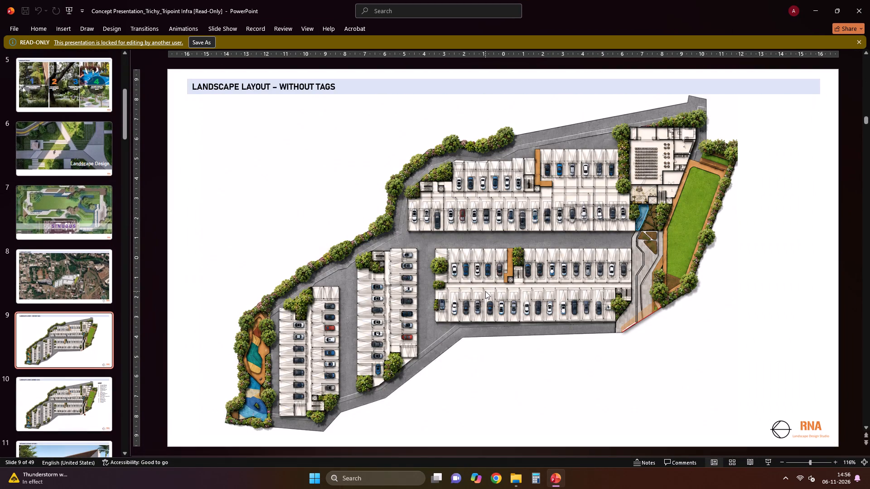
scroll(380, 180, "up", 1)
scroll(380, 180, "down", 3)
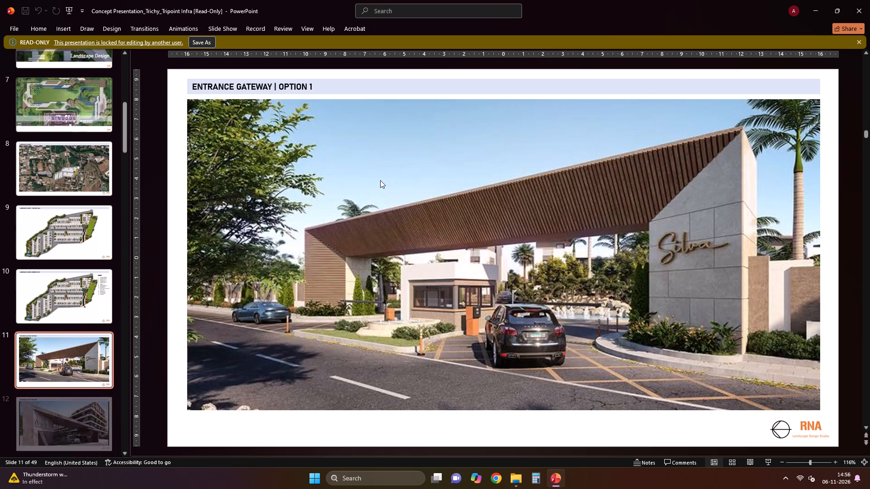
scroll(380, 180, "down", 7)
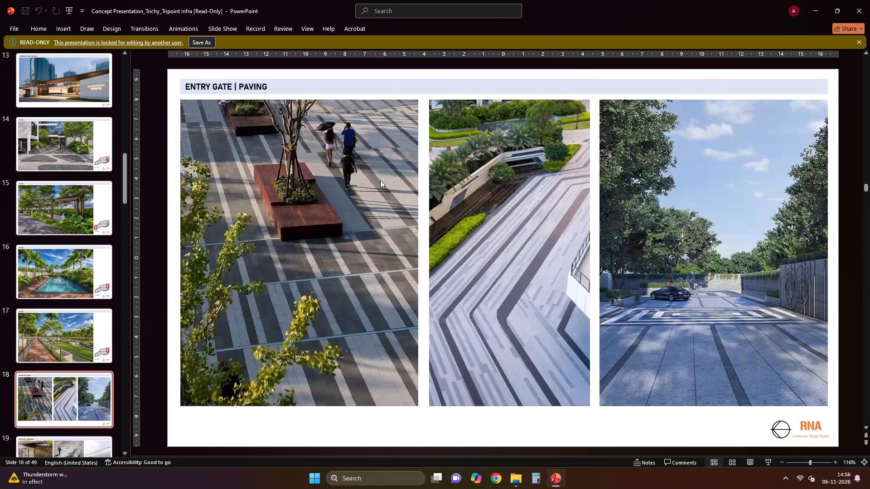
scroll(380, 180, "down", 1)
Go back through the 3D views and entrance gateway options to examine the Landscape Layout-Ground Level slide with its legend.
scroll(380, 180, "up", 4)
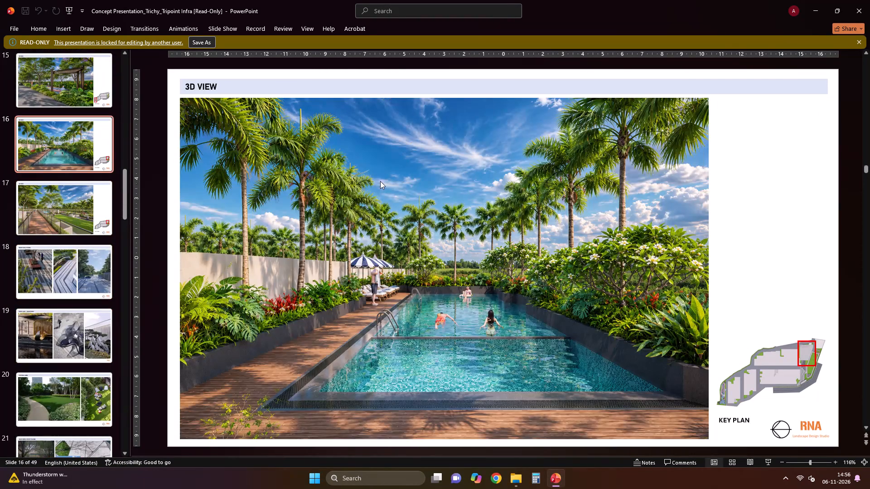
scroll(380, 181, "up", 3)
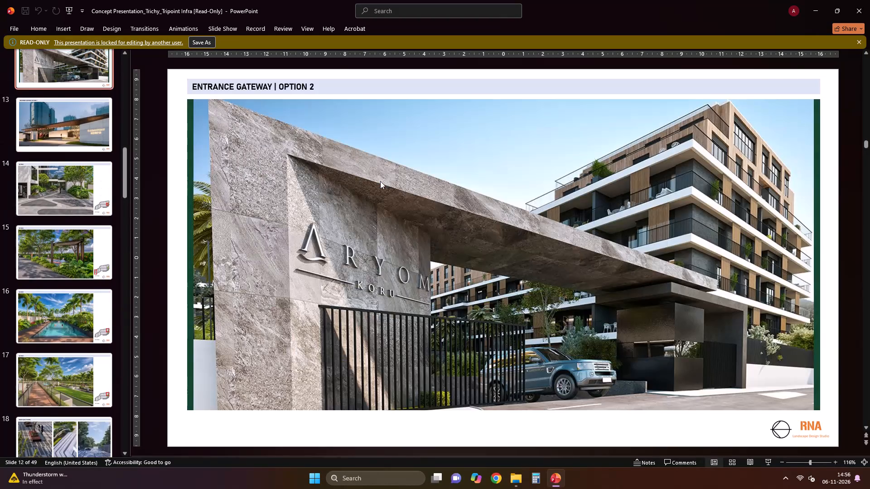
scroll(380, 181, "up", 2)
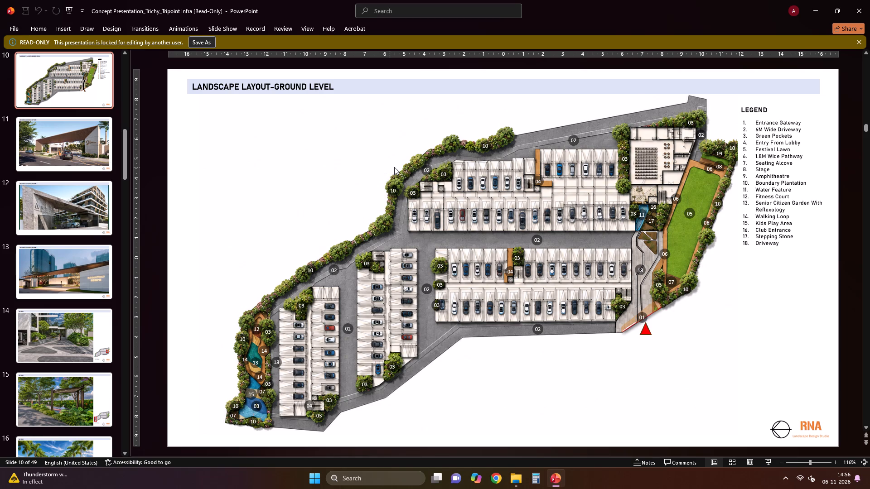
Move on to the terrace landscape layouts and examine the rectilinear bridge layout alongside the seating alcoves slide.
scroll(281, 330, "down", 4)
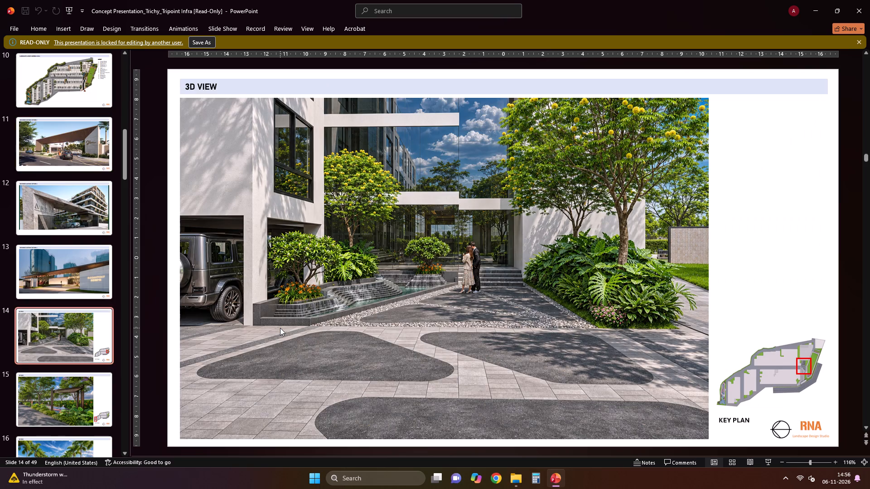
scroll(280, 328, "down", 14)
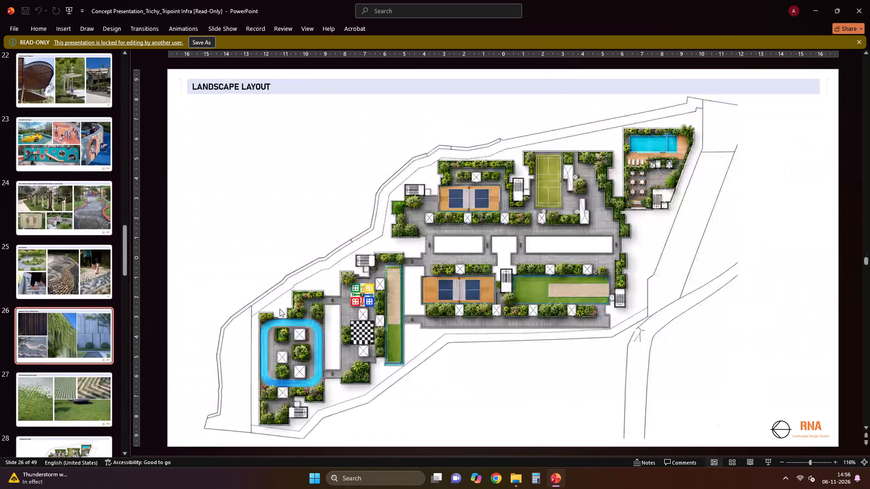
scroll(280, 309, "down", 1)
scroll(280, 307, "up", 1)
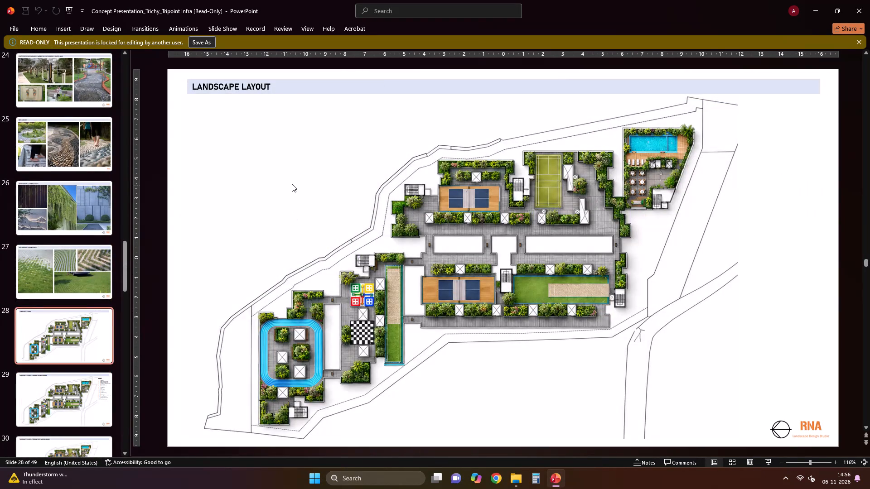
scroll(292, 184, "down", 3)
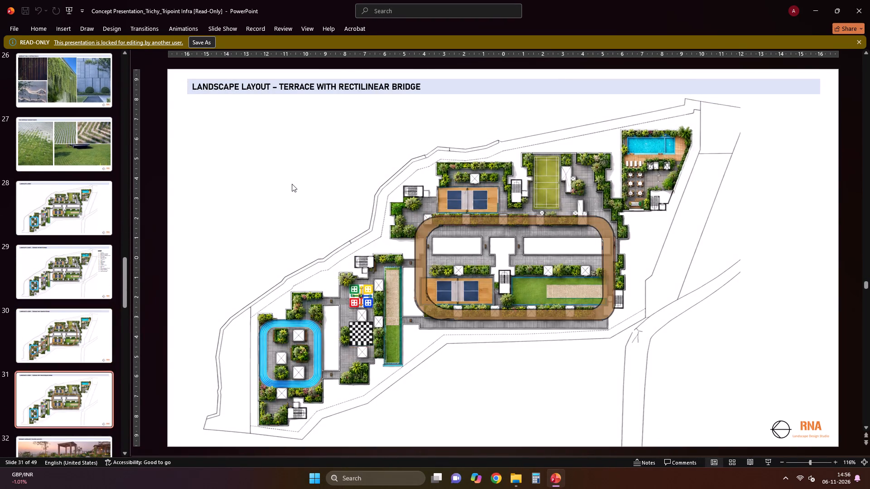
scroll(292, 184, "down", 1)
scroll(292, 184, "up", 1)
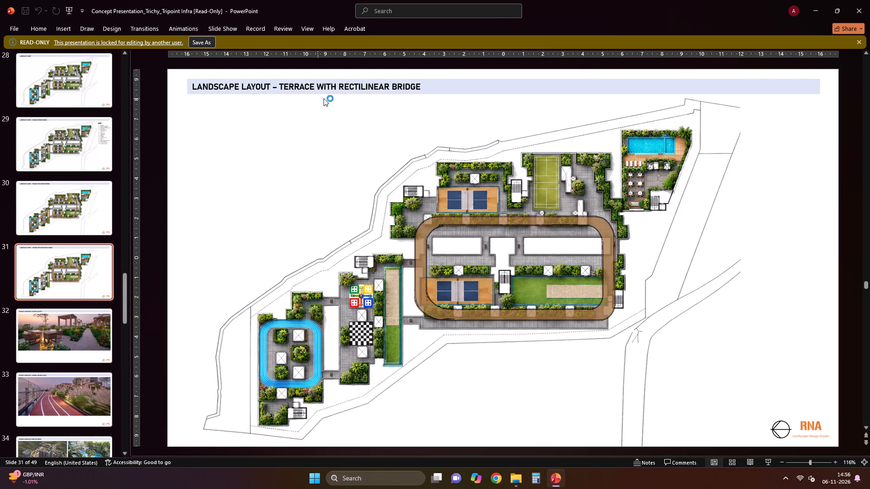
scroll(314, 156, "down", 1)
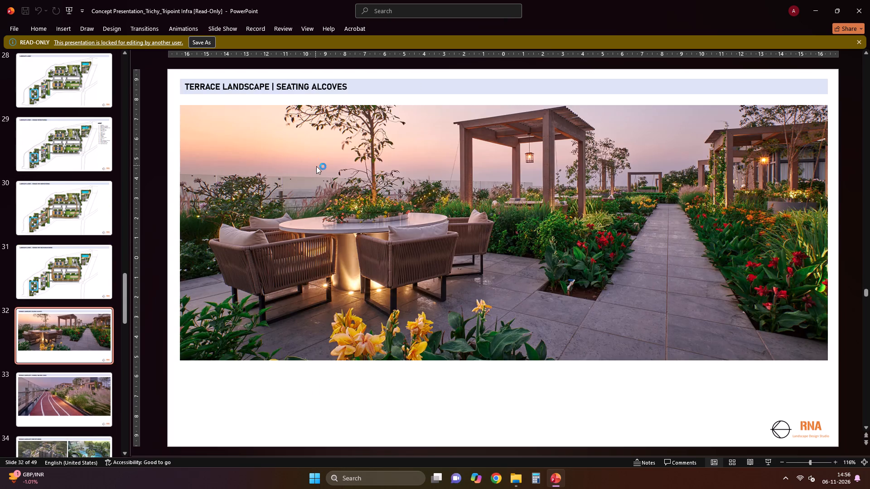
scroll(316, 166, "up", 1)
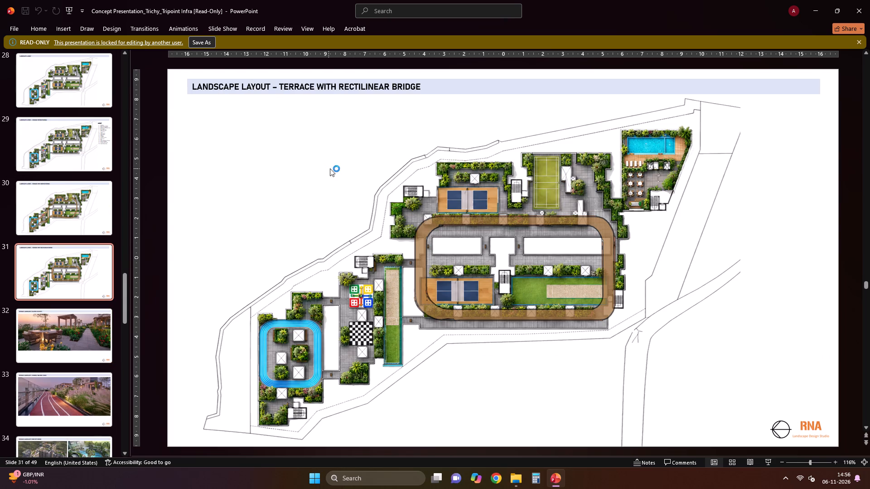
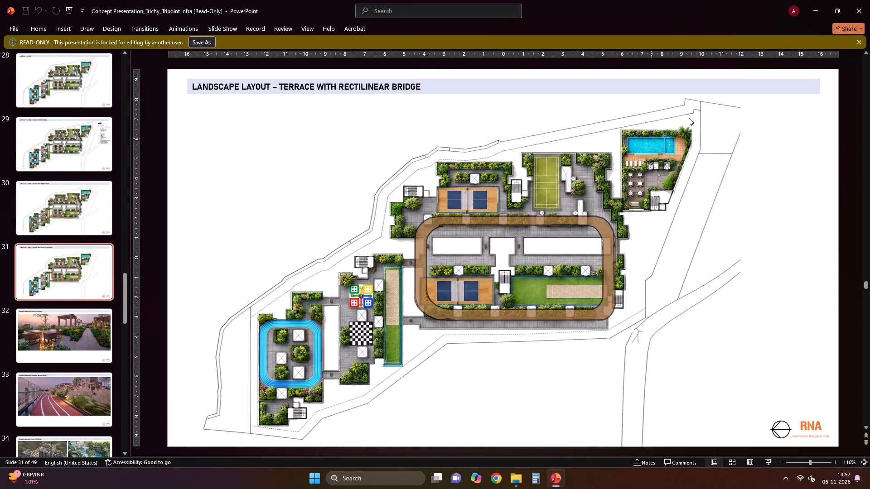
Minimize the presentation and open the r0 folder under 3D > Renders in the 97001_Tripoint Infra_Trichy project folder.
left_click(834, 14)
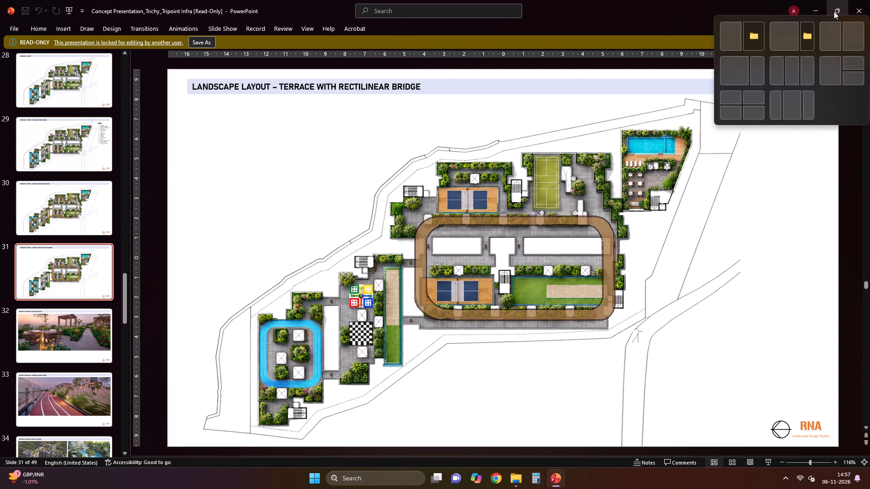
left_click(812, 5)
left_click(543, 243)
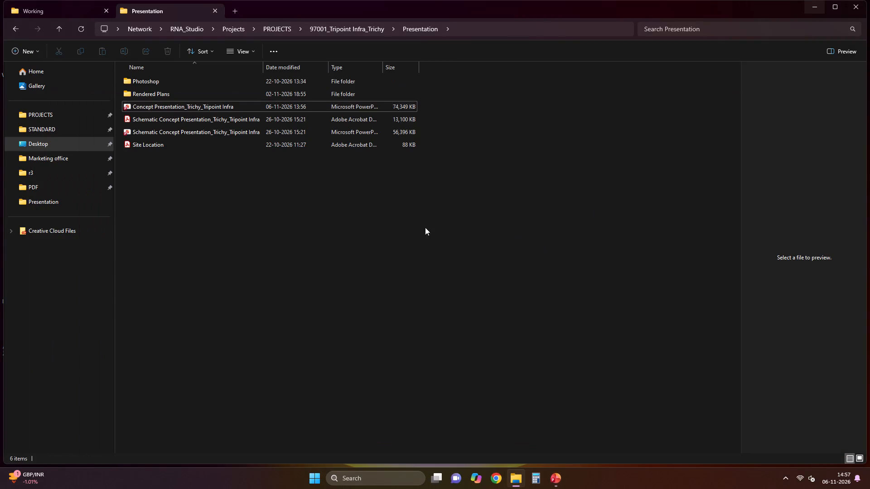
left_click(52, 27)
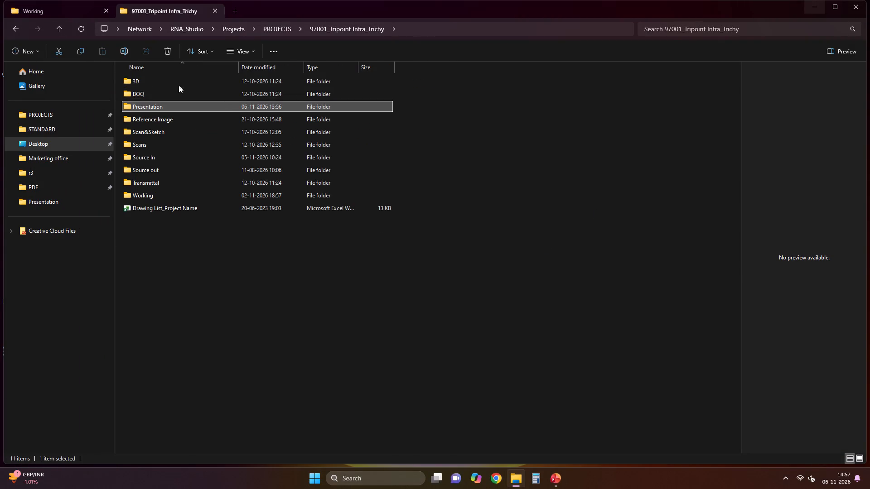
double_click(150, 84)
double_click(169, 112)
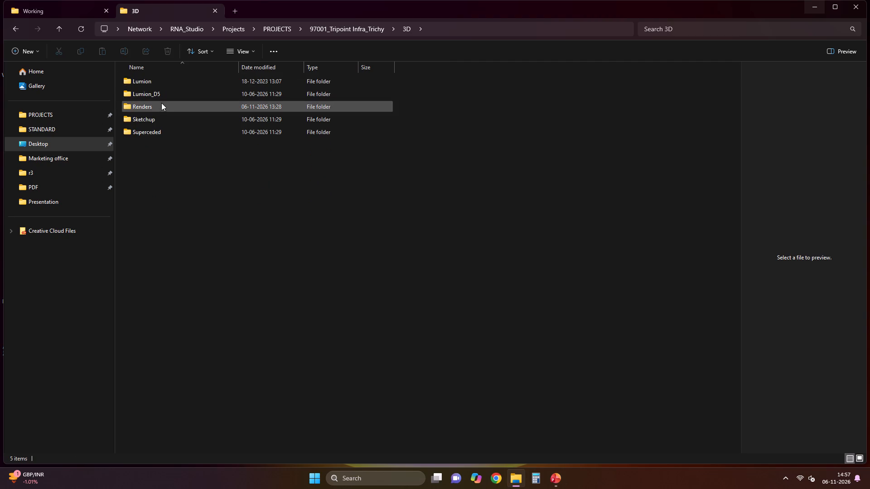
double_click(161, 103)
left_click(222, 281)
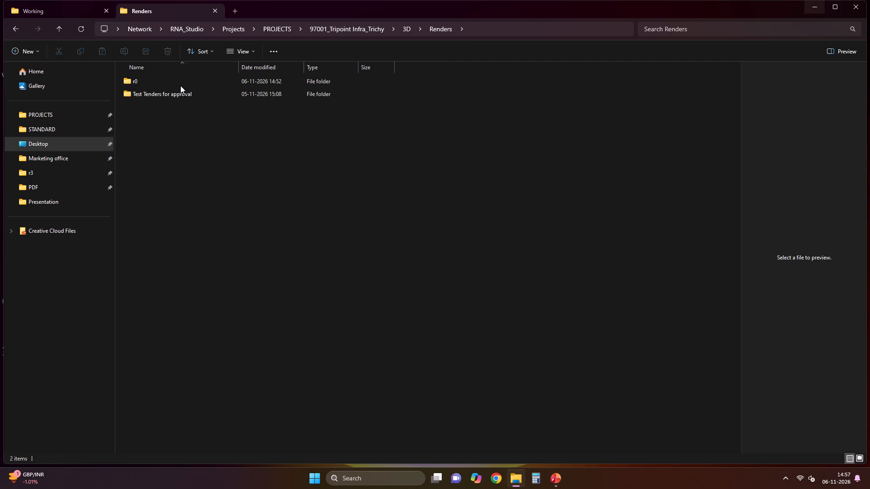
double_click(180, 85)
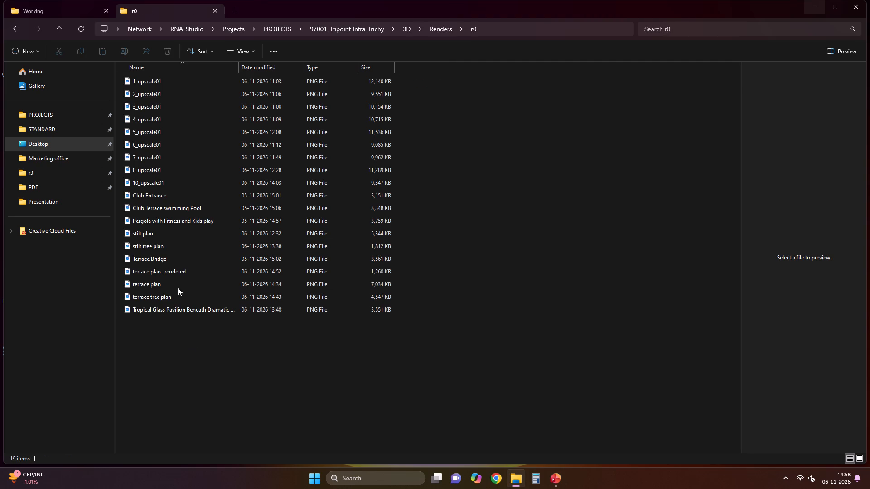
Open the terrace plan _rendered image, copy it to the clipboard and minimize the viewer.
double_click(174, 274)
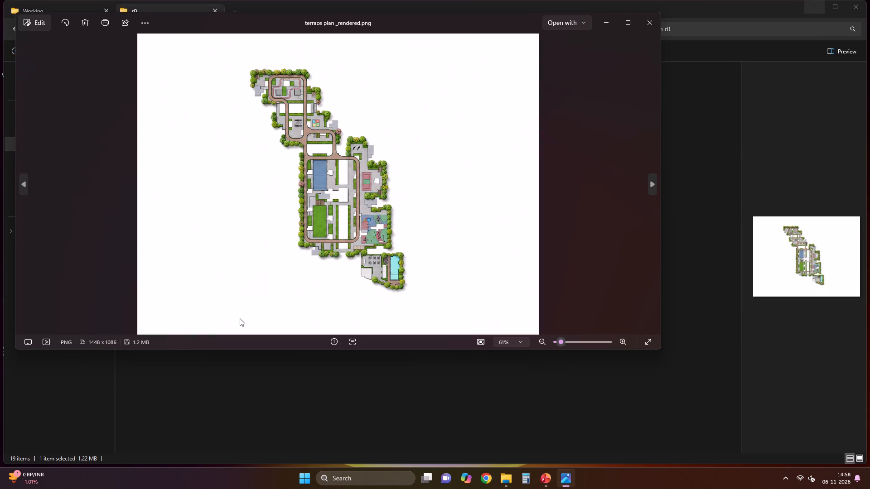
left_click(365, 212)
left_click(371, 223)
key("ctrl+c")
left_click(625, 22)
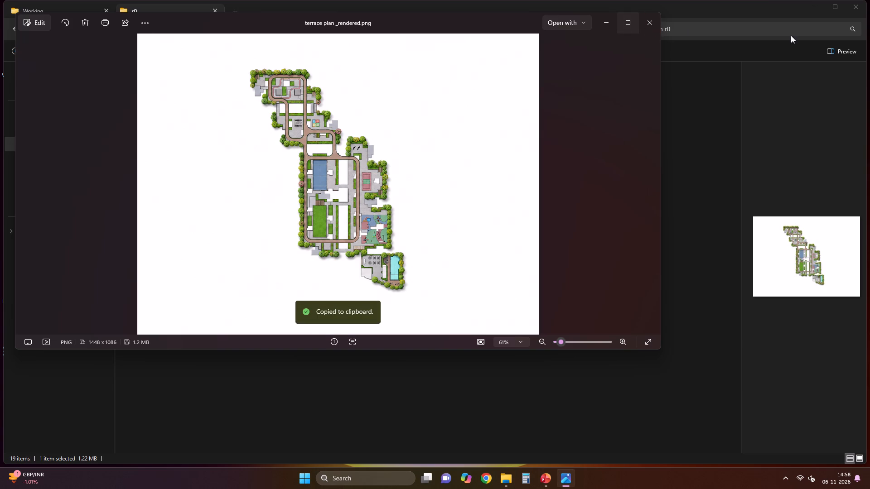
left_click(608, 20)
left_click(605, 14)
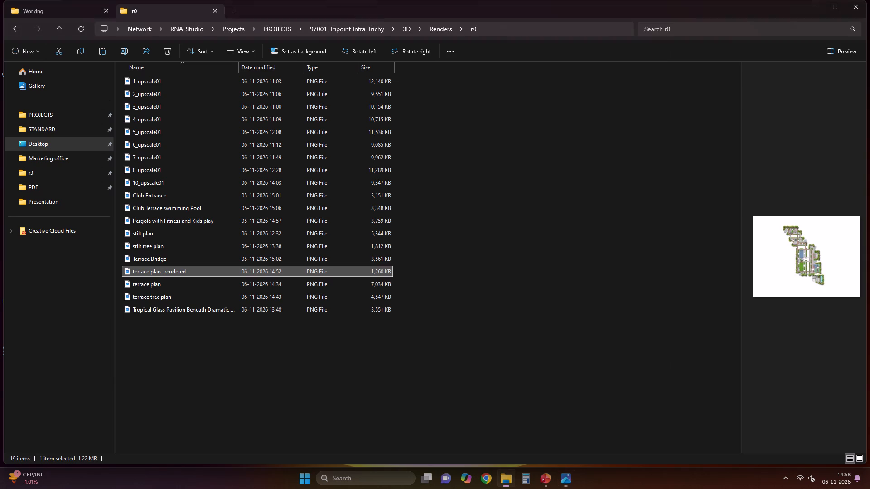
left_click(587, 289)
Return to the read-only presentation and save it as a copy named Concept Presentation_Trichy_Tripoint Infra 1.
left_click(544, 488)
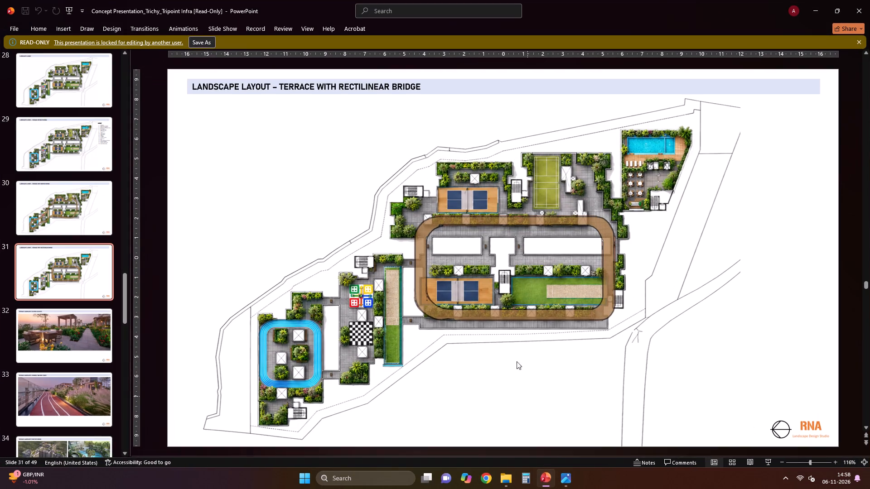
scroll(349, 210, "down", 1)
scroll(349, 210, "up", 1)
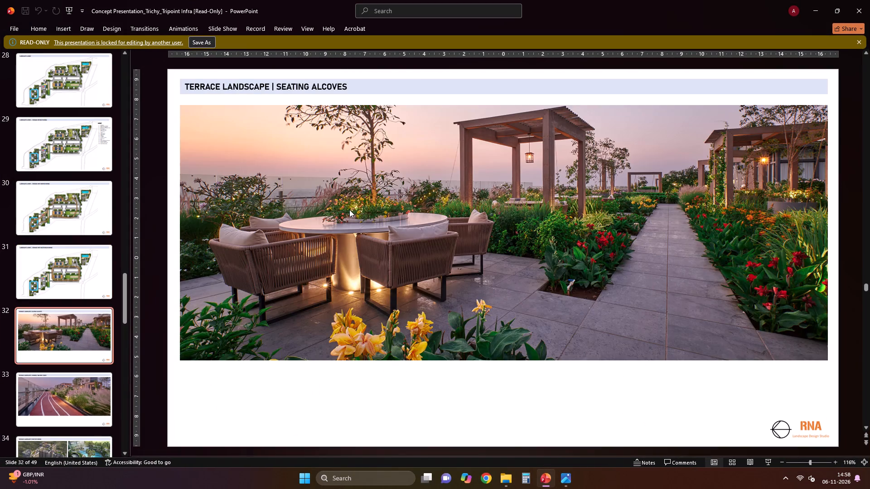
right_click(81, 255)
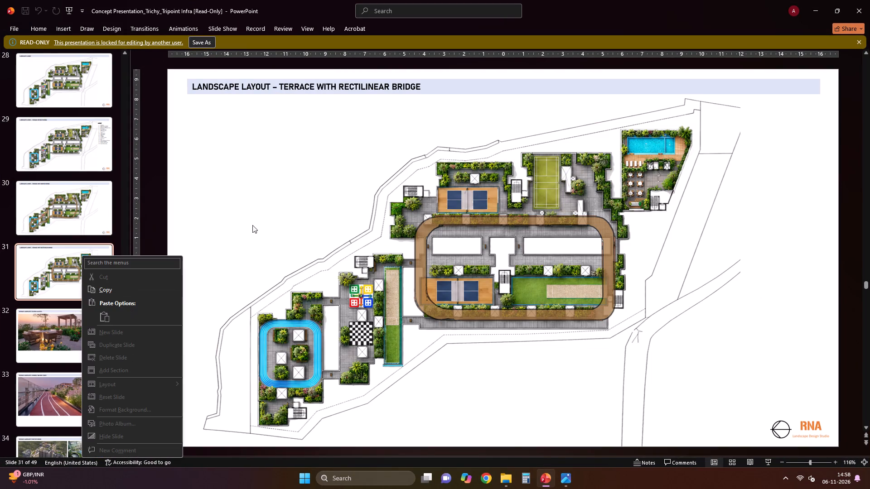
key("Escape")
left_click(203, 43)
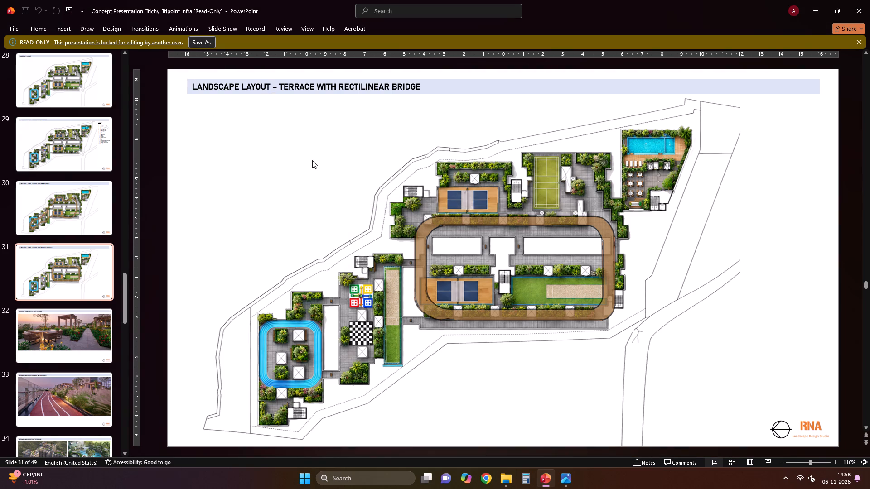
left_click(175, 177)
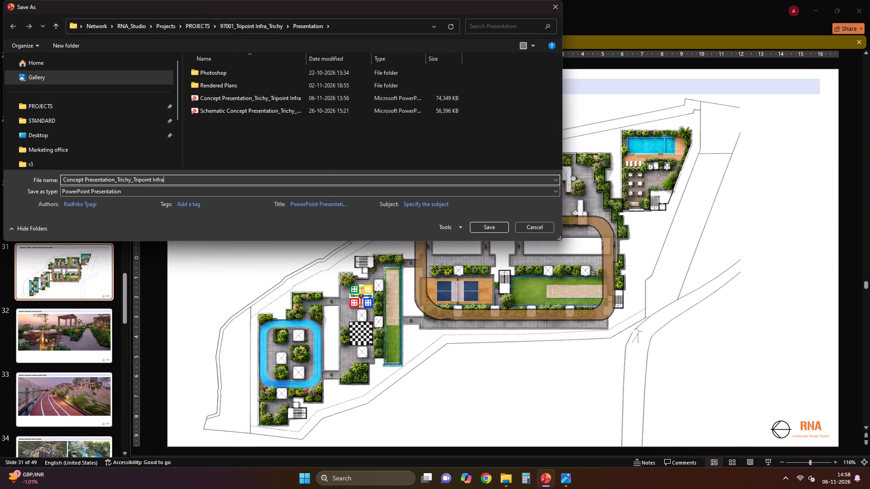
key("space")
type("1")
left_click(481, 230)
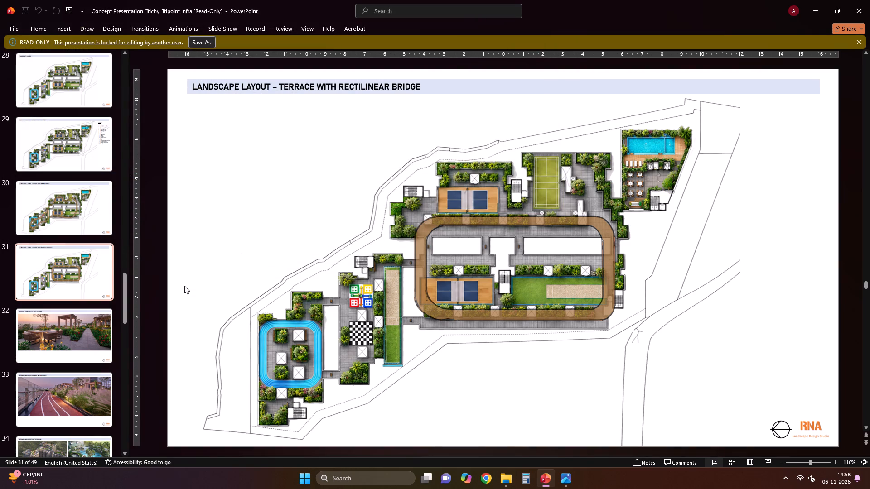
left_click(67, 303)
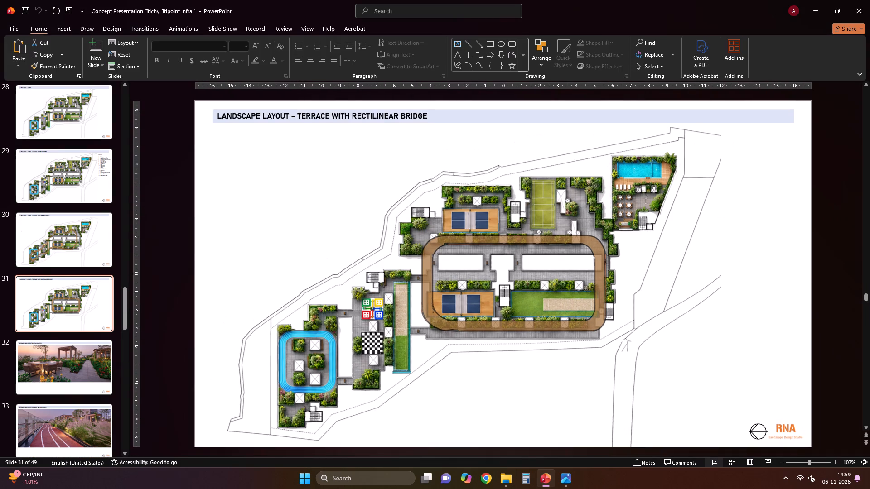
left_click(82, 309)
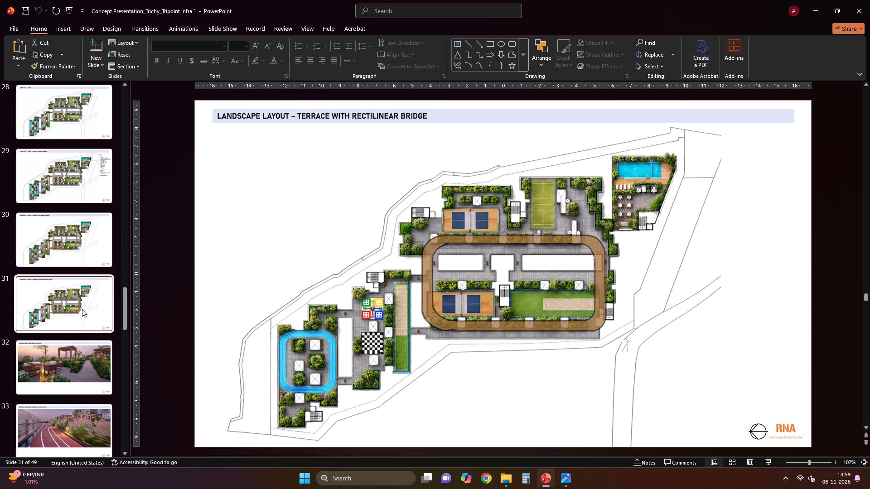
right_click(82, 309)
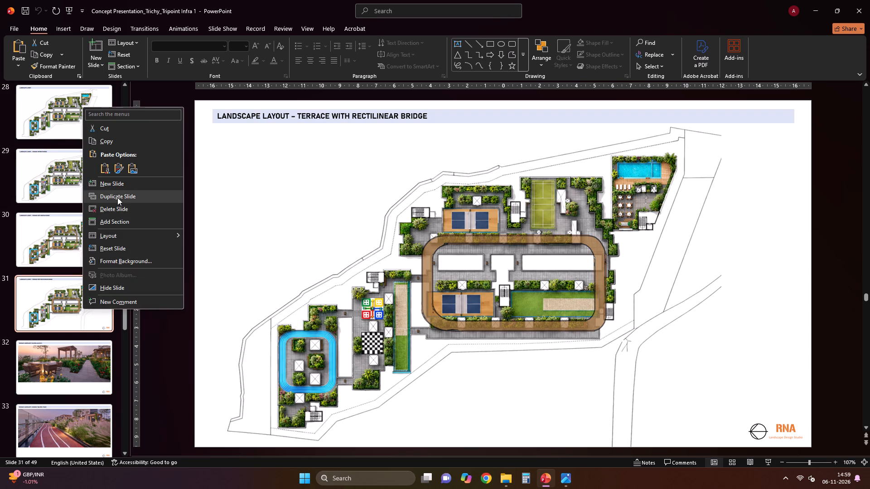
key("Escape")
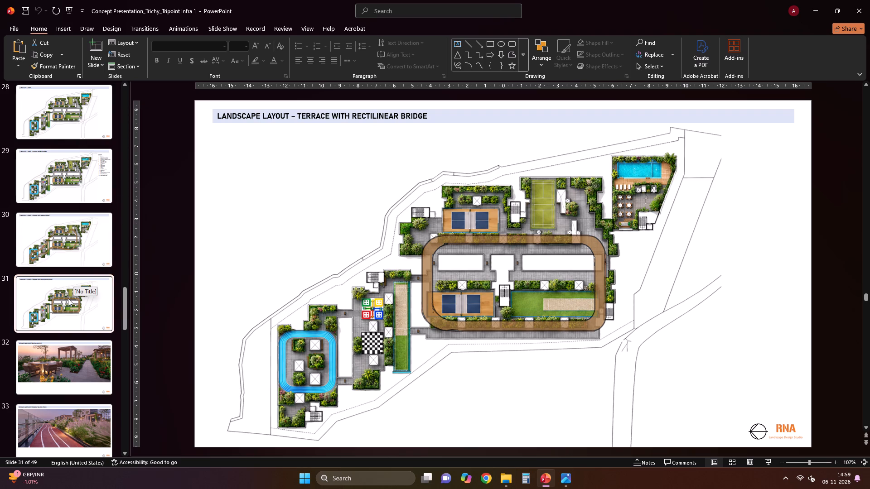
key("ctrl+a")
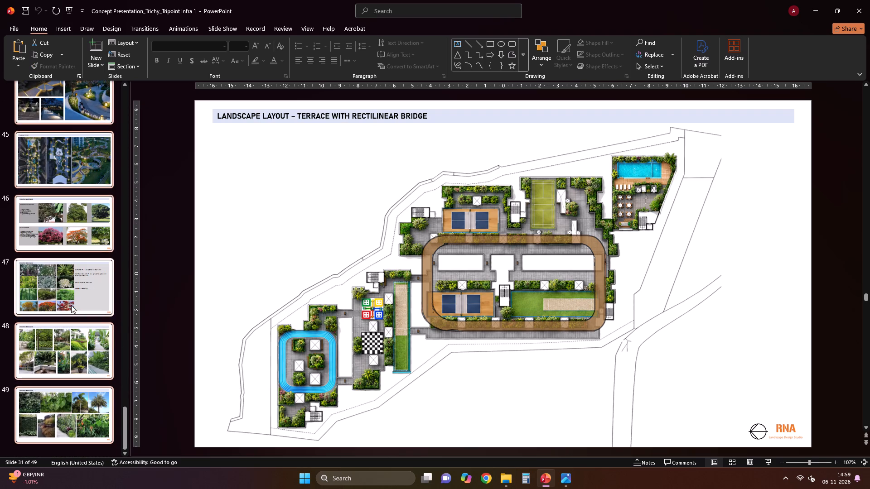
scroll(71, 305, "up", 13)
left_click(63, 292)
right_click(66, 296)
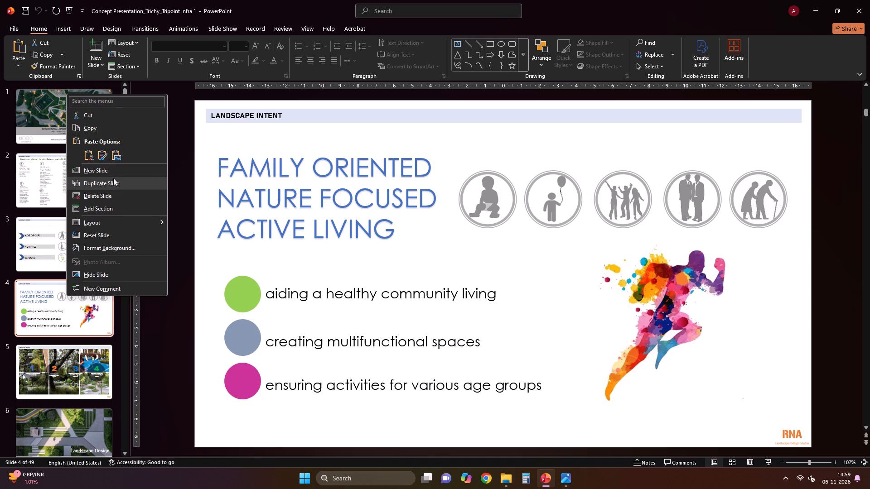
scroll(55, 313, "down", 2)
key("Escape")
Delete slides 1 to 27, from the cover through the last slide before the first terrace Landscape Layout.
scroll(54, 249, "up", 3)
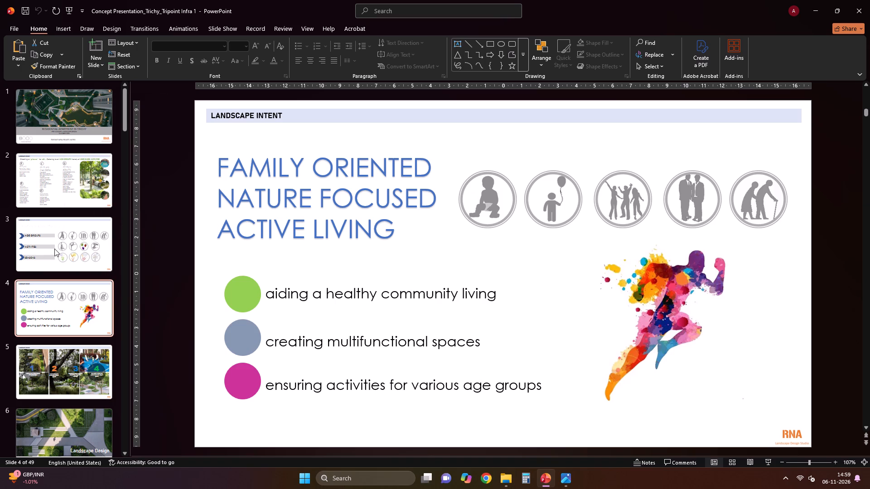
scroll(54, 249, "up", 4)
left_click(72, 114)
scroll(65, 201, "down", 4)
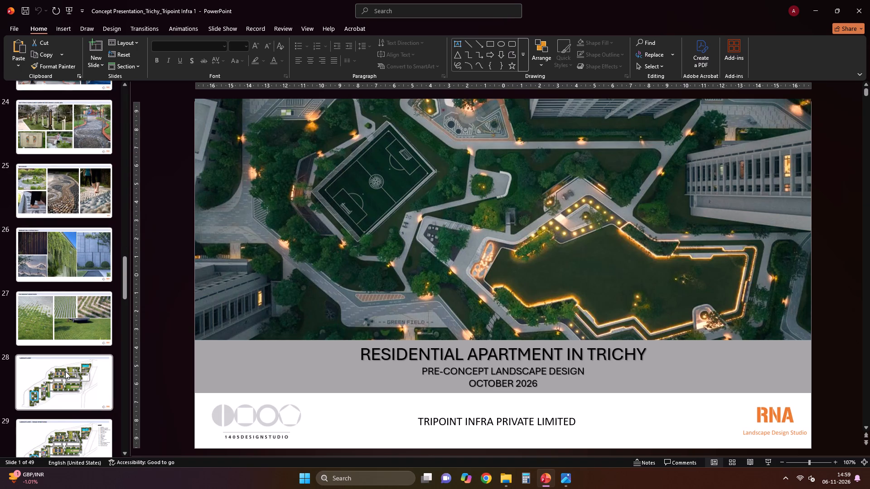
left_click(60, 330, "shift")
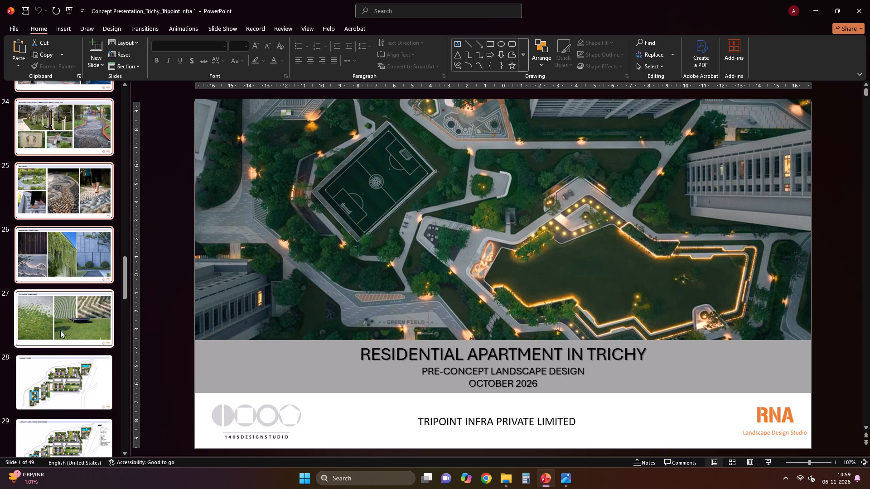
key("Delete")
Delete slides 6 to 22, everything after the Terrace Landscape Seating Alcoves slide.
left_click(73, 130)
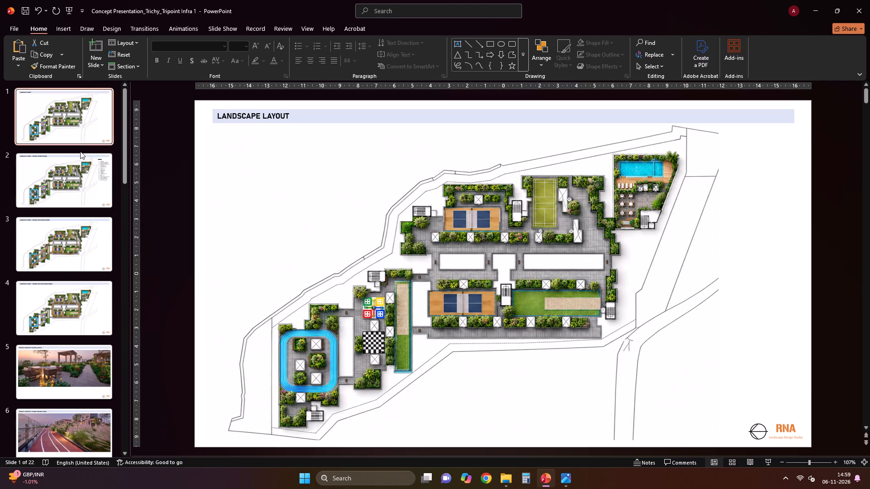
scroll(80, 151, "down", 1)
scroll(108, 333, "down", 4)
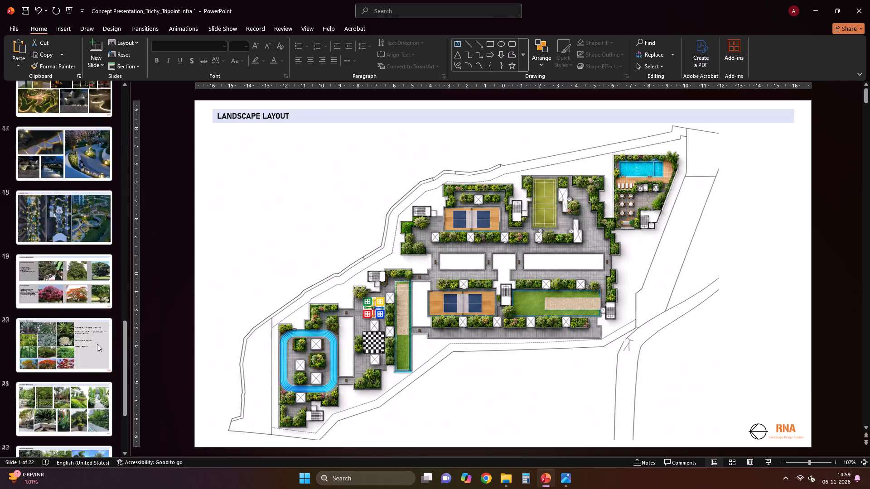
scroll(82, 363, "down", 3)
left_click(87, 404)
scroll(87, 404, "up", 2)
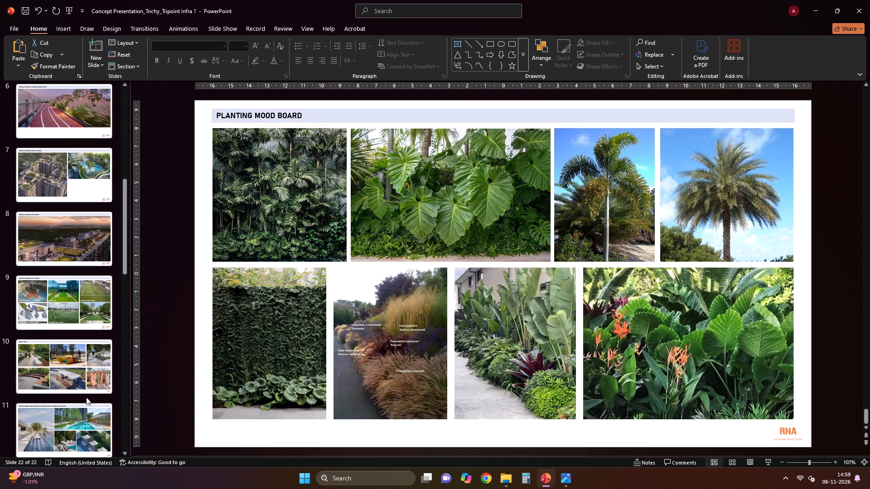
left_click(72, 128, "shift")
key("Delete")
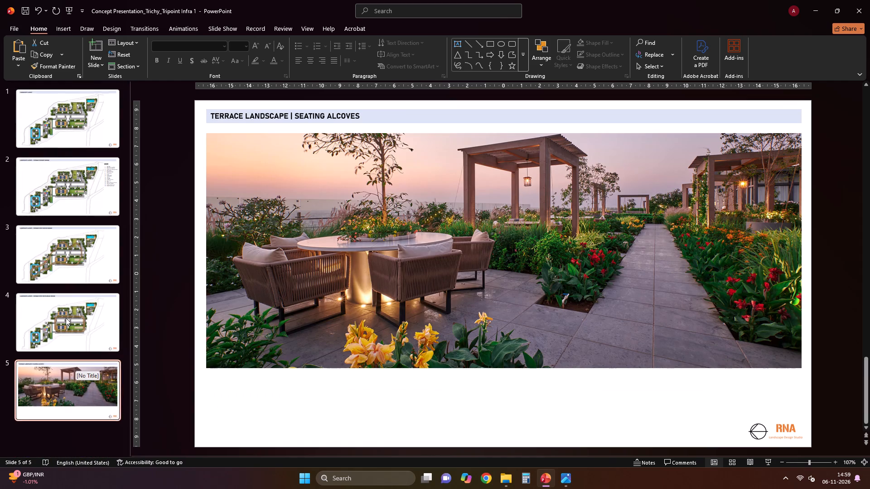
Look over the terrace layout slides with the rectilinear bridge, with the curved bridge and without a bridge.
left_click(66, 318)
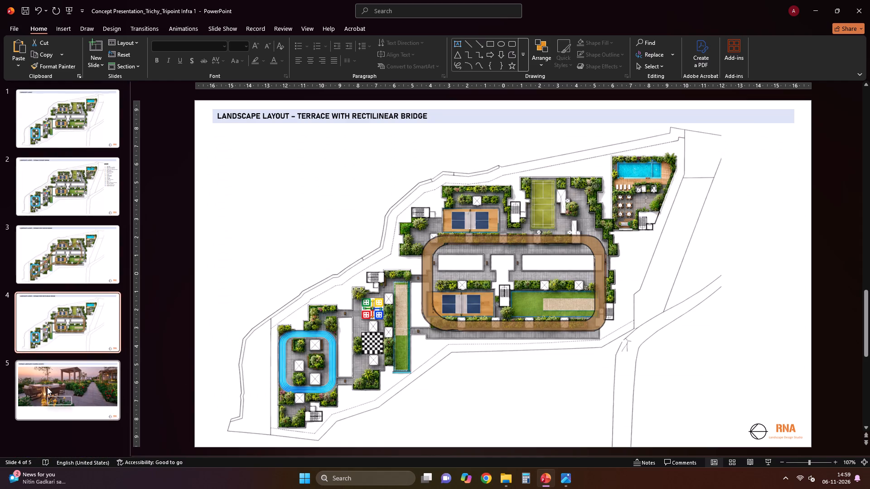
right_click(47, 387)
key("Escape")
left_click(61, 334)
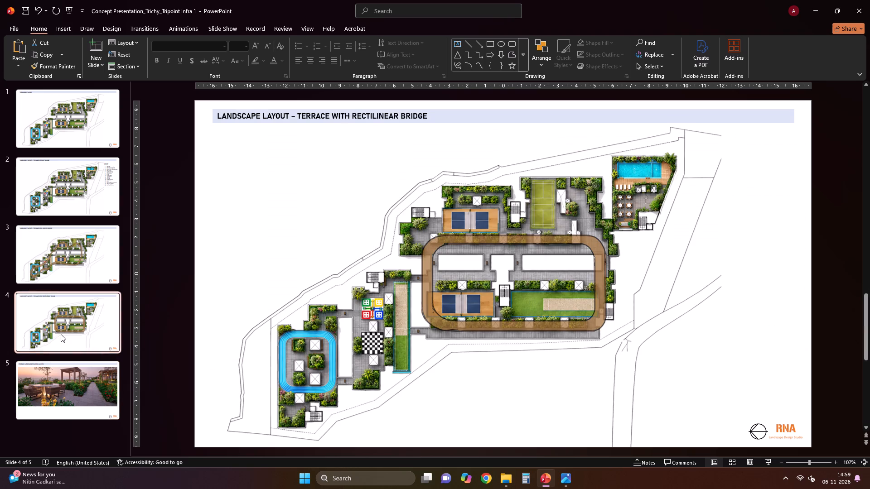
right_click(61, 334)
key("Escape")
left_click(74, 268)
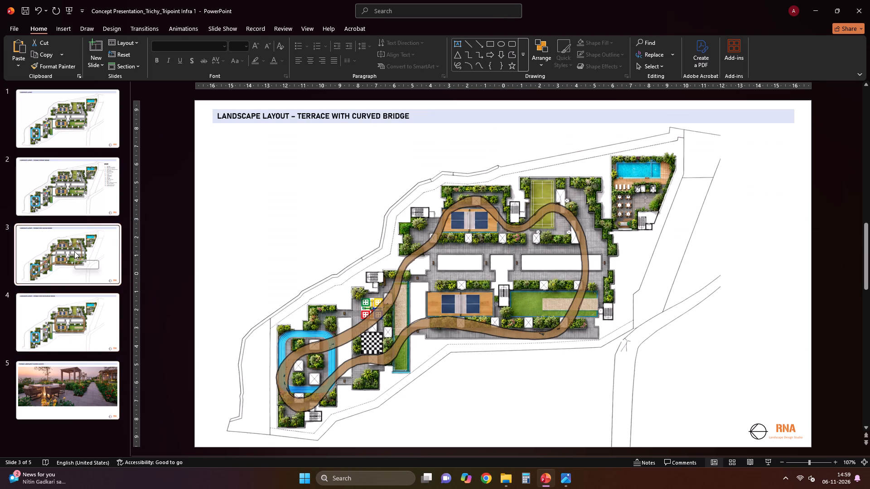
left_click(68, 193)
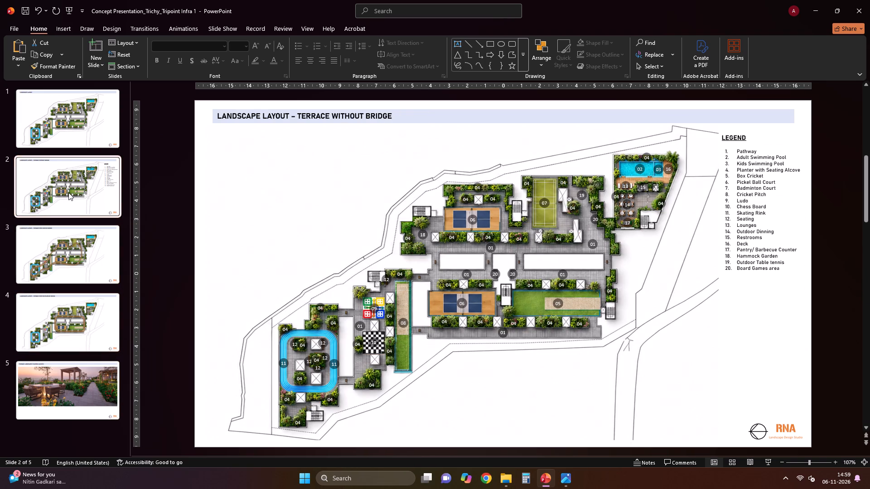
Delete the curved-bridge, following bridge and seating alcoves slides and the first Landscape Layout slide, keeping only Terrace Without Bridge.
left_click(67, 255)
left_click(77, 389, "shift")
right_click(68, 257)
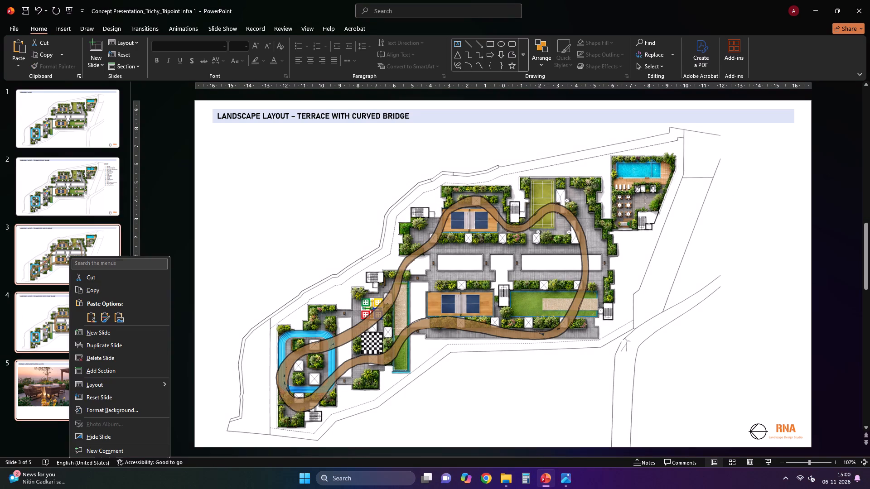
left_click(121, 360)
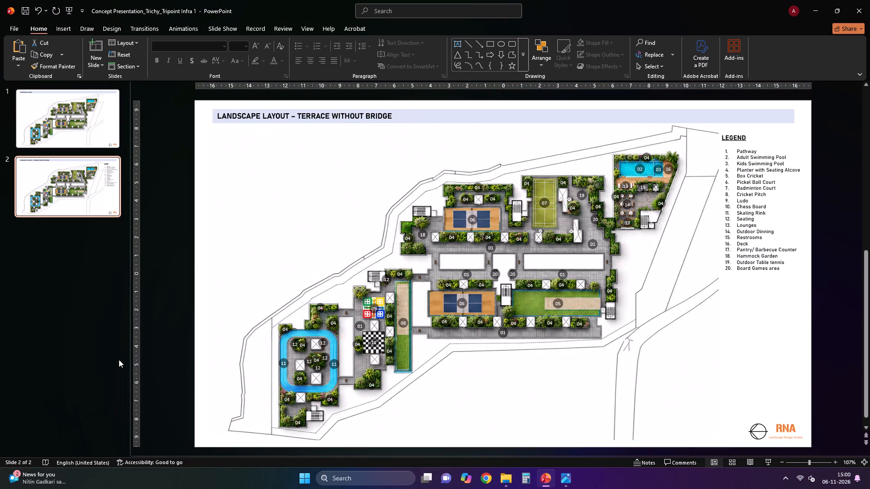
left_click(78, 130)
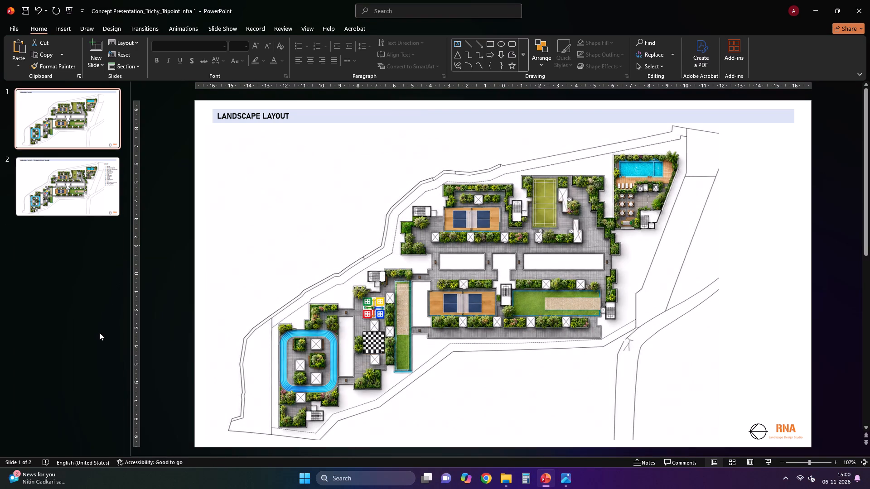
key("Delete")
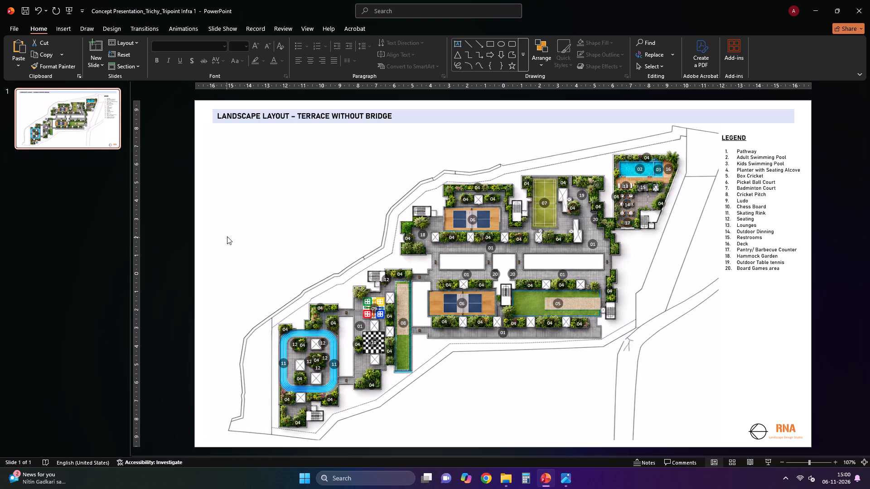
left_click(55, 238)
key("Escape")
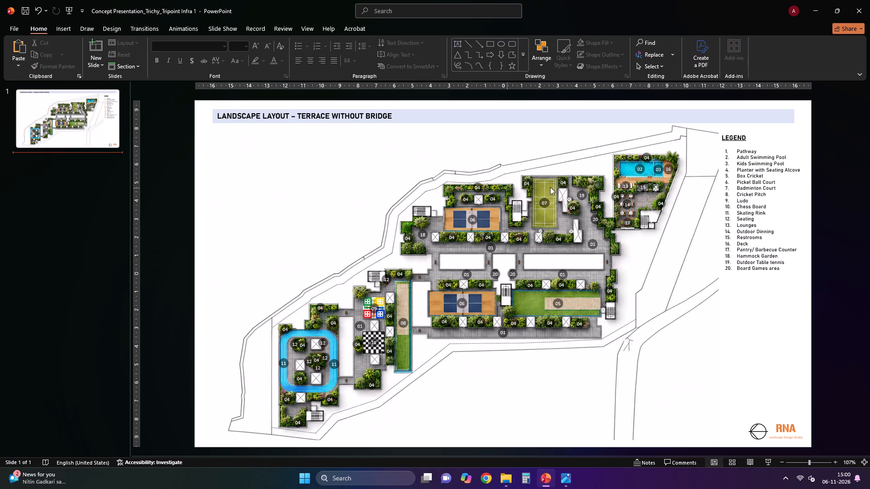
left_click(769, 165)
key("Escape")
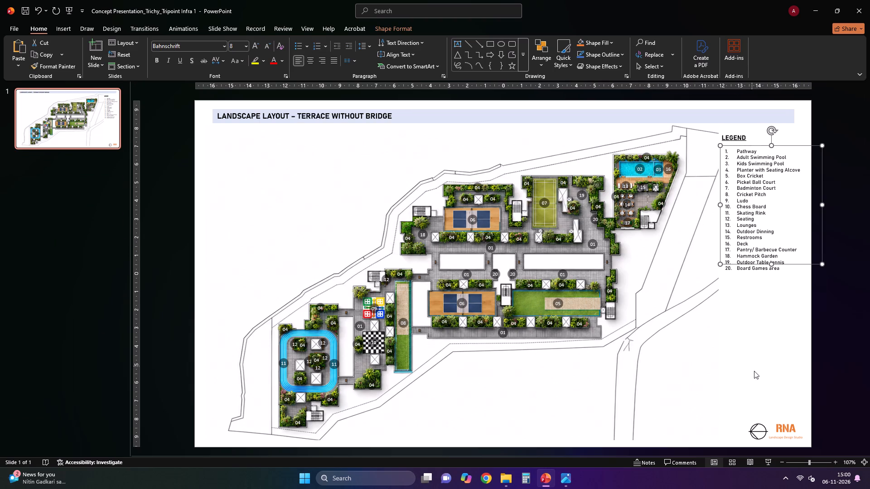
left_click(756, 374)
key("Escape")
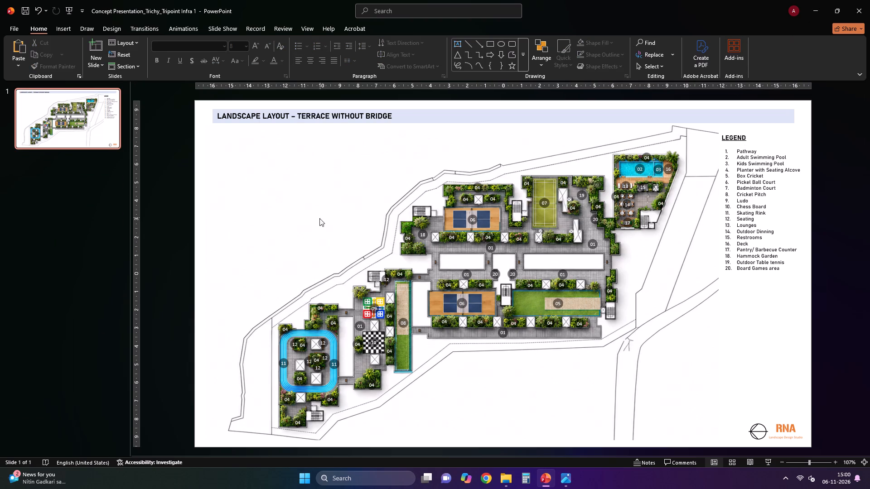
Paste the copied rendered terrace plan onto the Terrace Without Bridge slide and place it over the existing layout.
key("ctrl+v")
left_click_drag(346, 201, 373, 216)
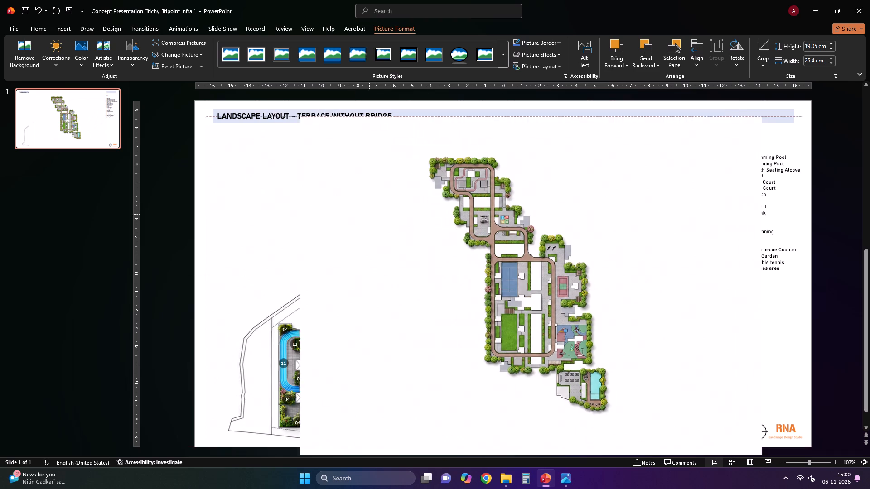
left_click_drag(373, 216, 378, 325)
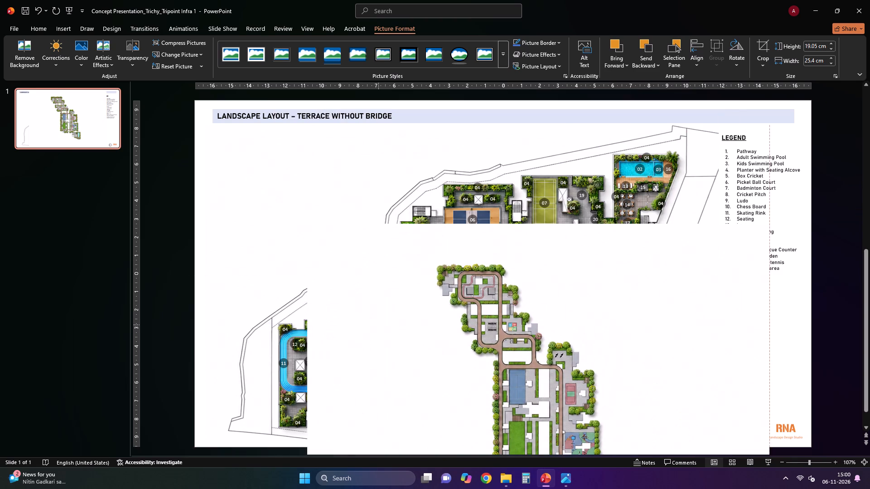
left_click_drag(378, 325, 381, 319)
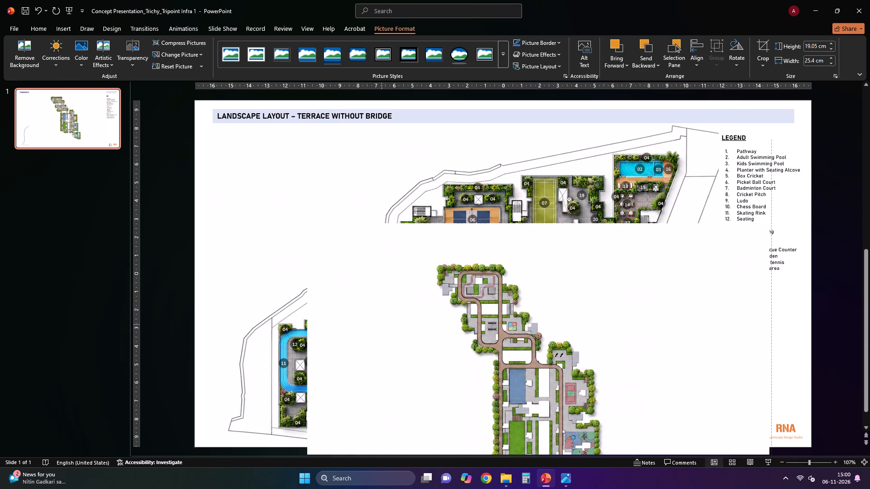
left_click_drag(381, 319, 434, 454)
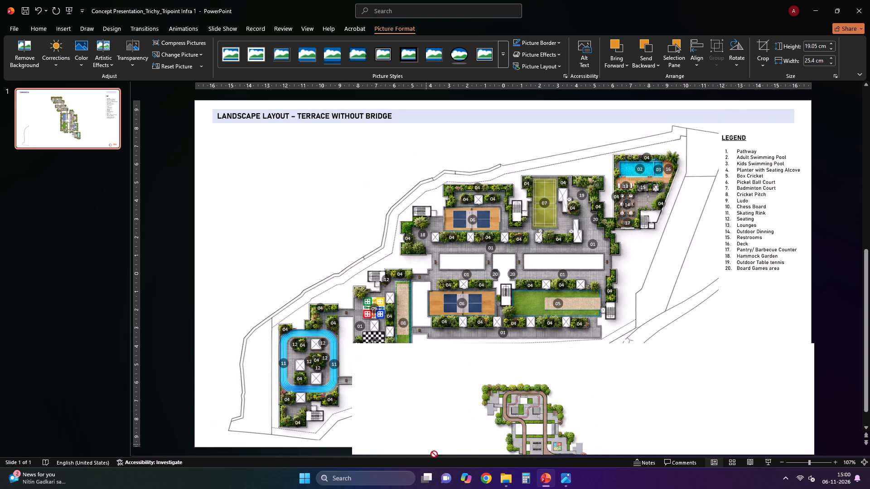
left_click_drag(434, 454, 312, 180)
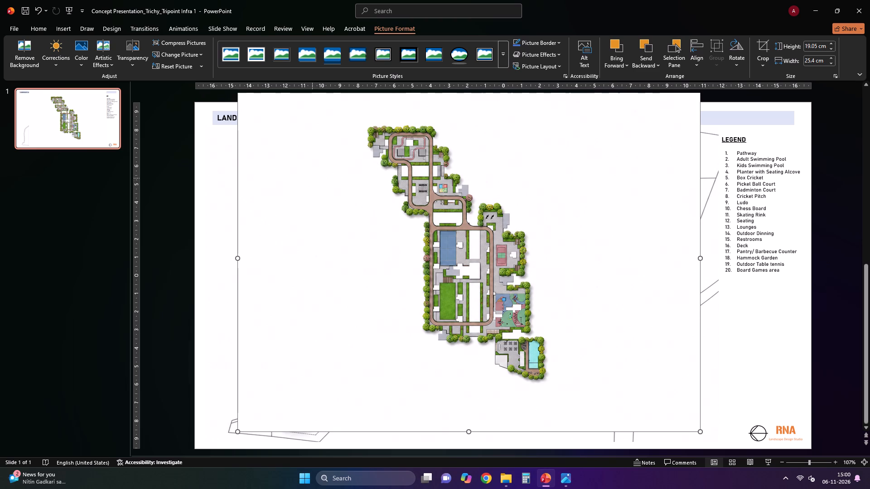
left_click(281, 222)
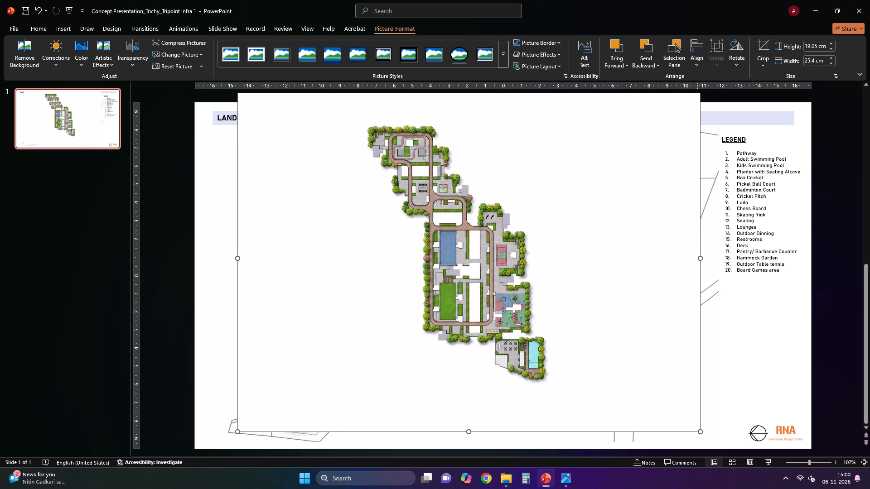
Crop the pasted plan's left, right and bottom white margins to about 9.91 cm wide and 16.31 cm high.
left_click(700, 399)
right_click(700, 399)
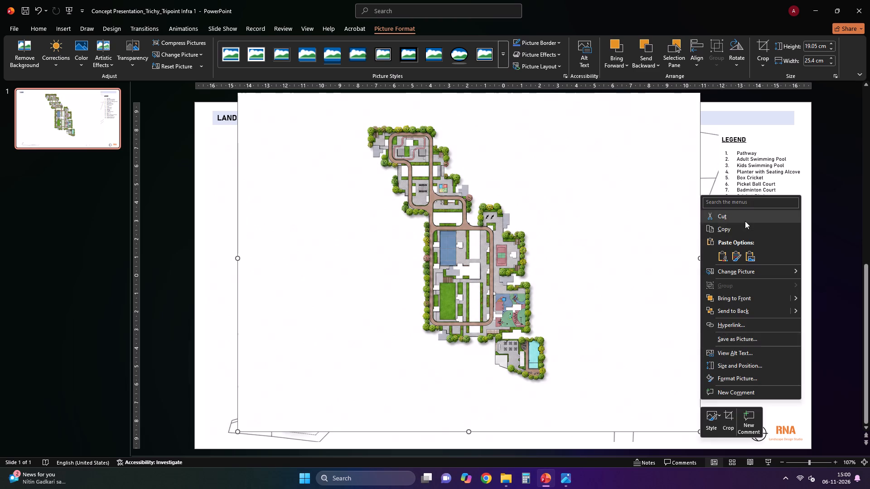
left_click(727, 420)
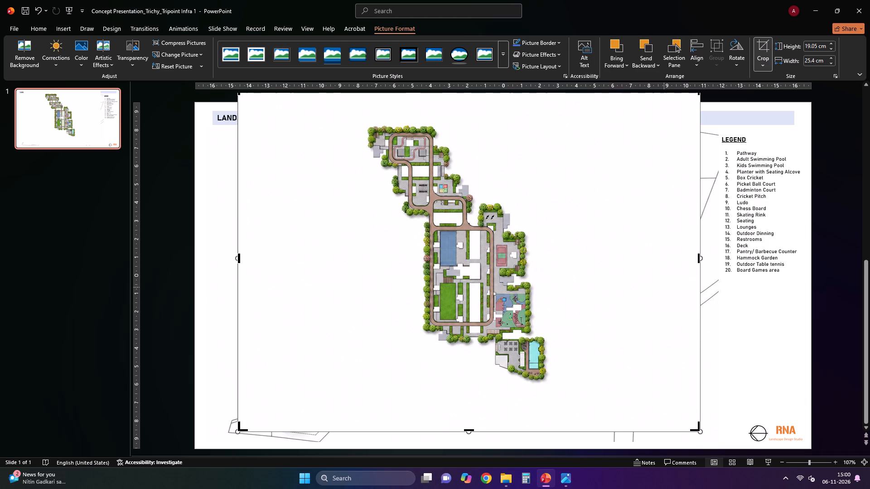
left_click_drag(237, 257, 256, 257)
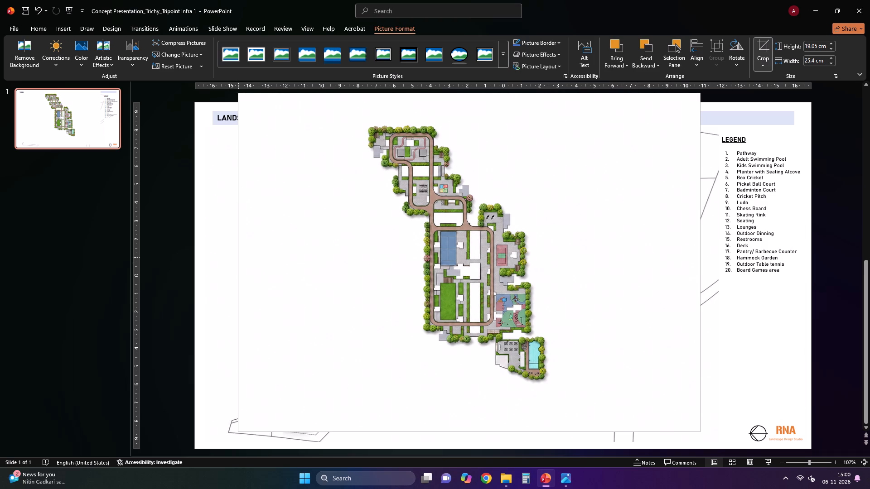
left_click_drag(256, 257, 290, 264)
key("Escape")
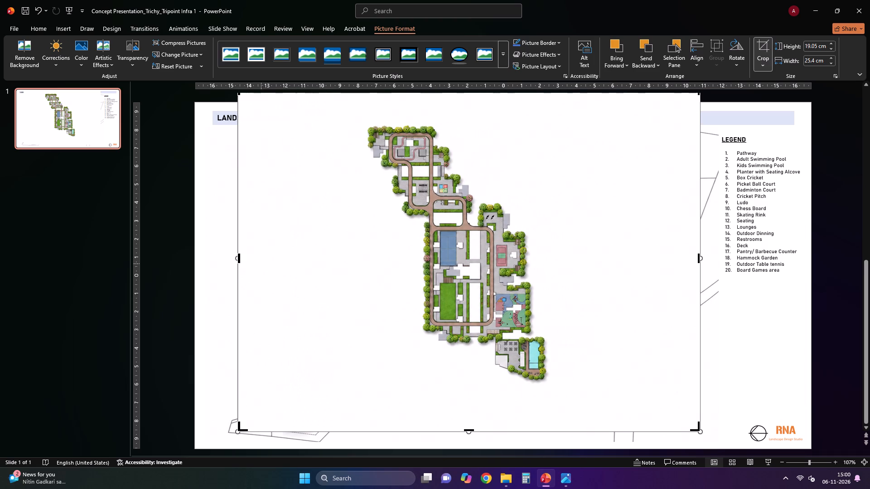
left_click_drag(238, 259, 328, 269)
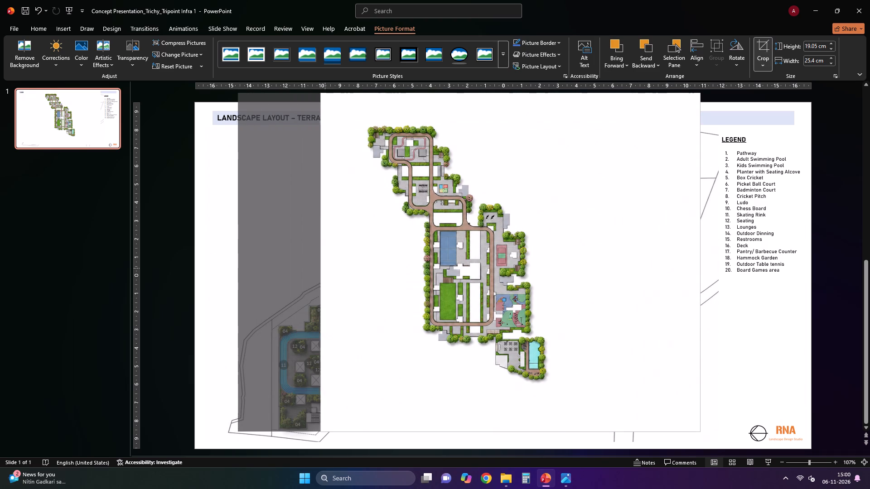
left_click_drag(328, 269, 368, 283)
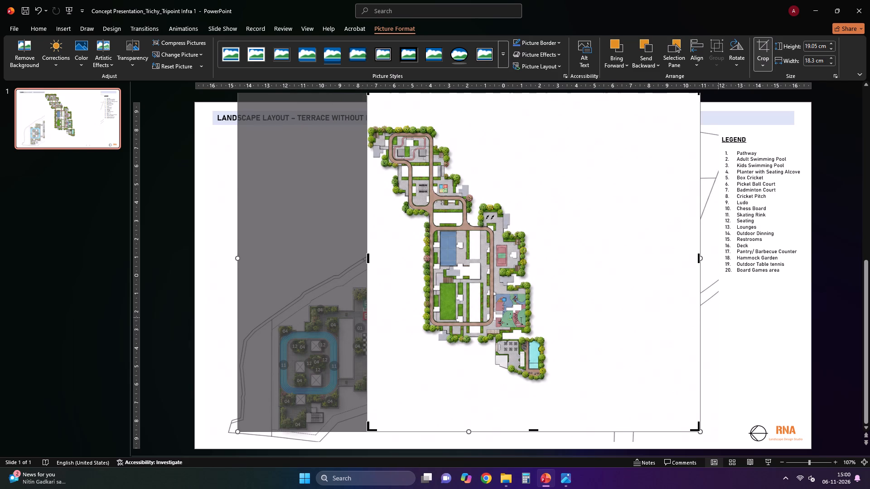
left_click_drag(698, 260, 559, 268)
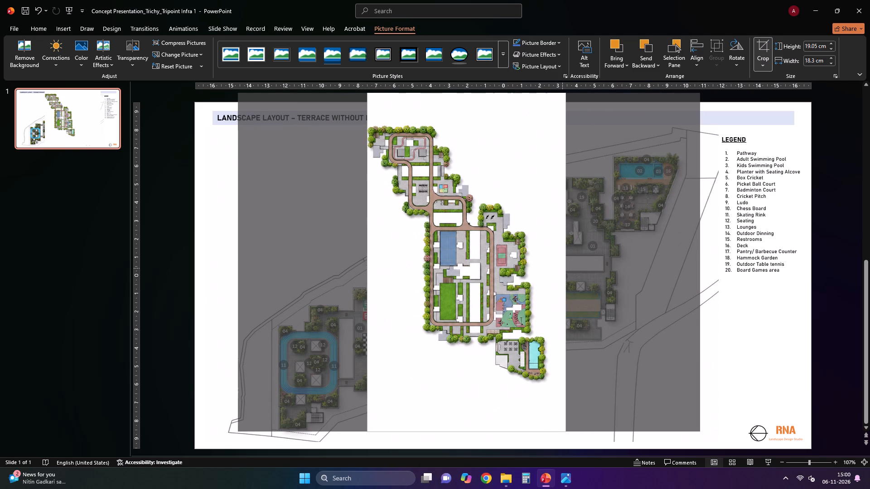
left_click_drag(559, 268, 547, 264)
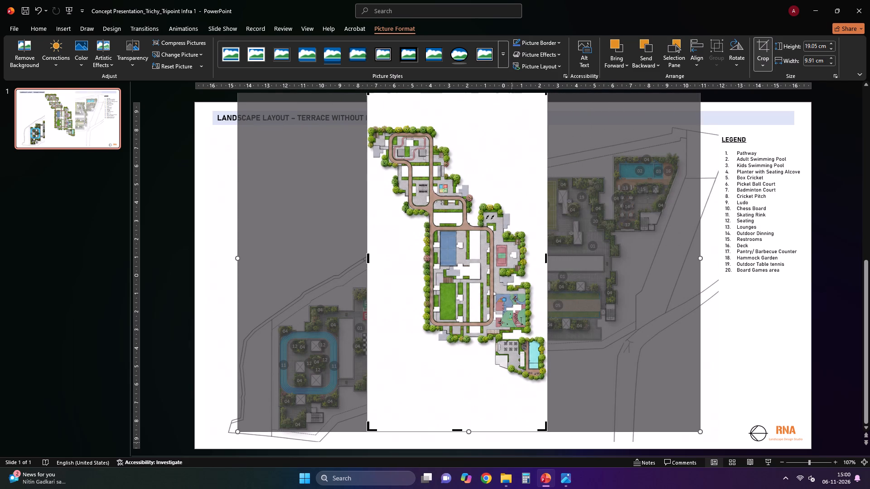
left_click_drag(455, 431, 455, 380)
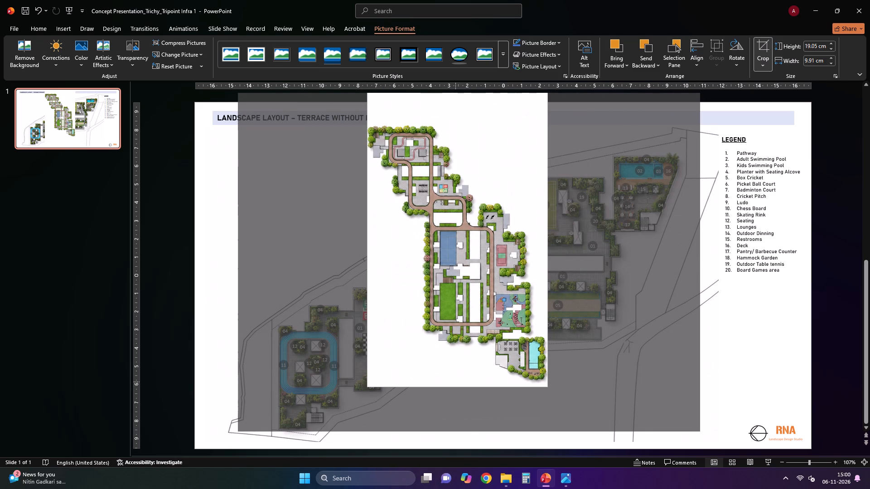
left_click_drag(455, 380, 455, 378)
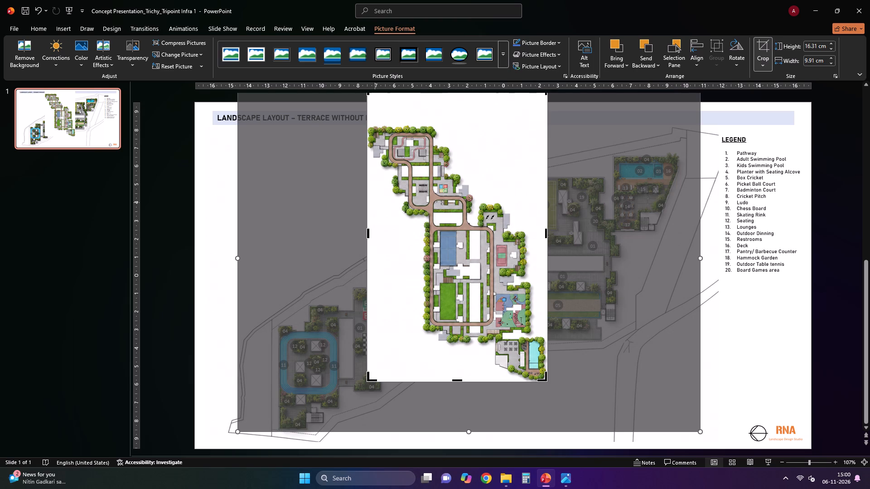
left_click(222, 231)
Shift the pasted plan down the slide and crop its top white margin to a height of about 14.37 cm.
left_click(443, 195)
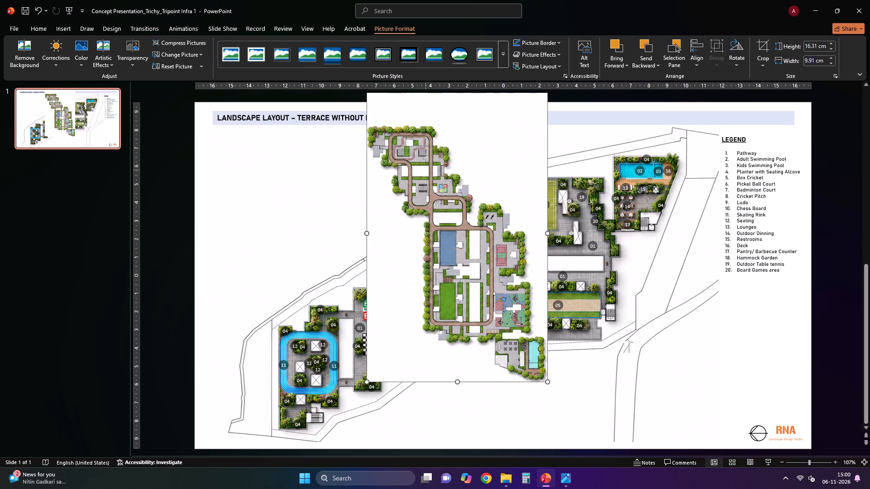
left_click_drag(425, 169, 426, 257)
left_click(429, 197)
right_click(452, 174)
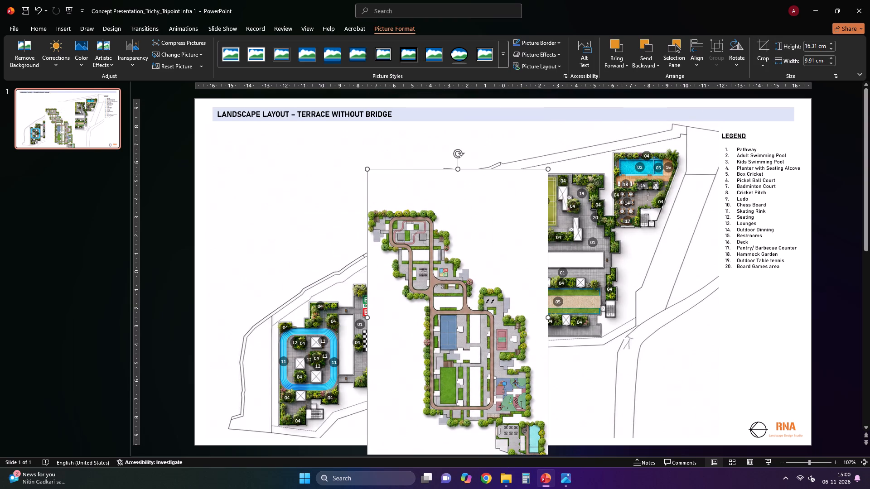
left_click(482, 145)
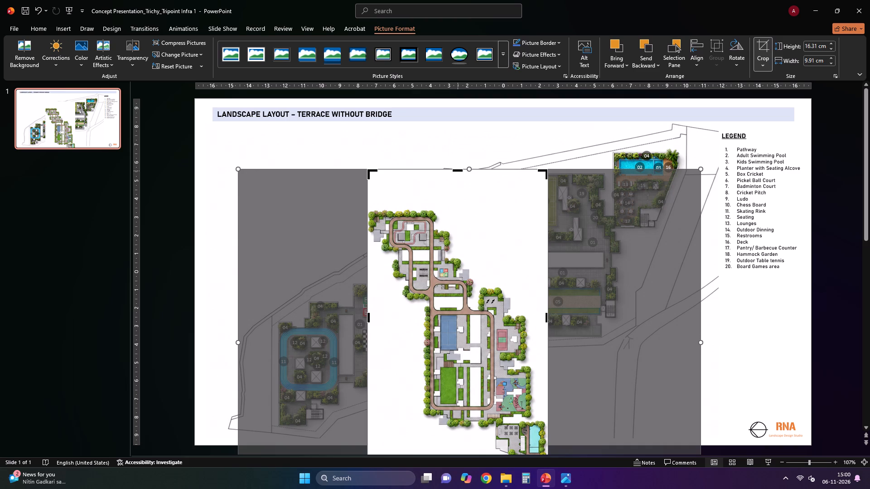
left_click_drag(458, 171, 456, 205)
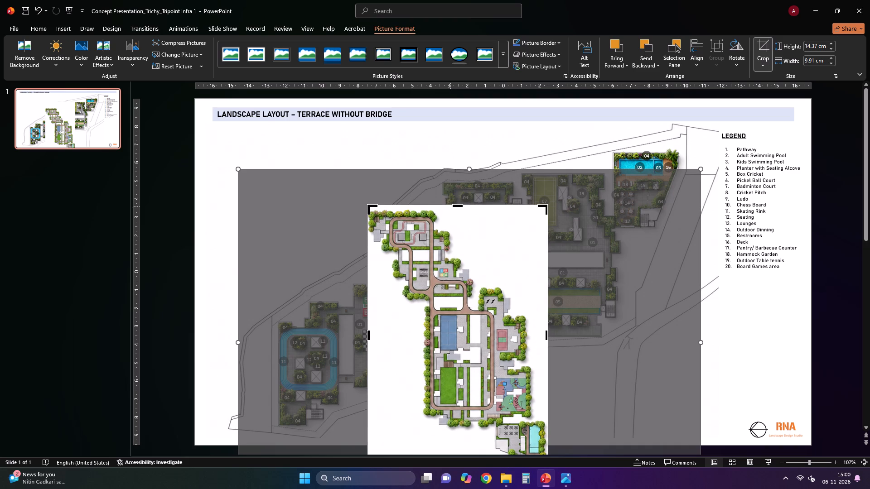
left_click(171, 281)
Move the cropped plan to the left part of the slide and rotate it about 90 degrees counterclockwise.
left_click_drag(454, 348, 414, 324)
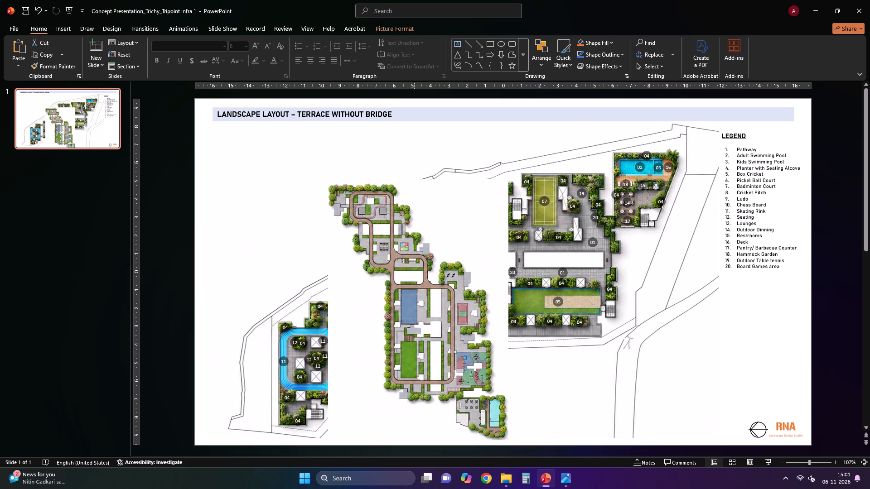
left_click_drag(414, 324, 313, 278)
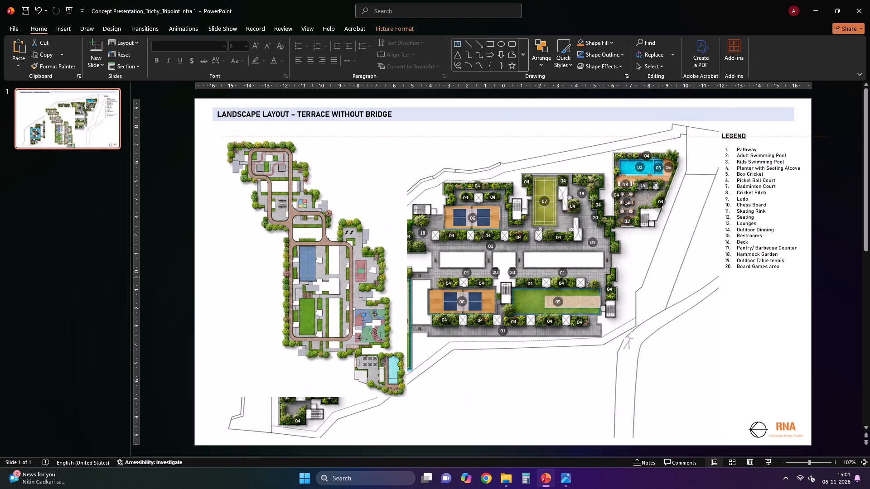
left_click_drag(313, 278, 315, 278)
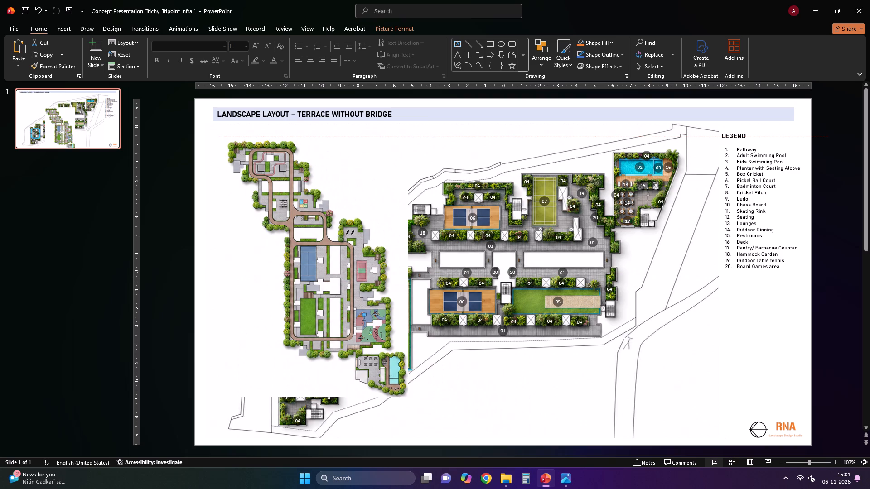
left_click_drag(315, 278, 331, 268)
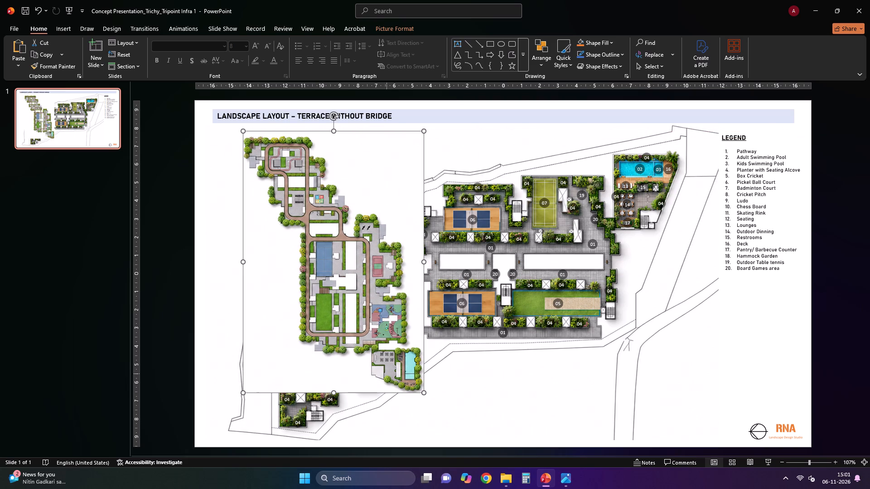
left_click_drag(333, 116, 305, 135)
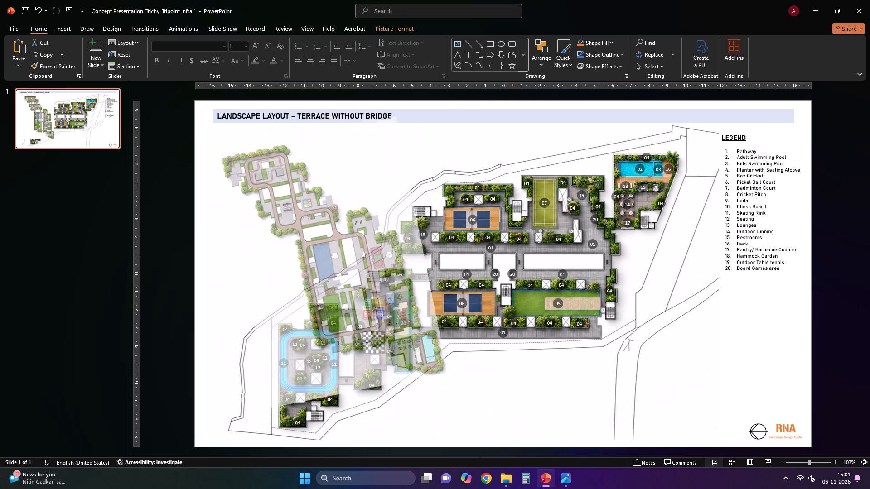
left_click_drag(305, 135, 220, 256)
Position the rotated rendered plan over the old layout, enlarge it proportionally, and shift it toward the slide's lower-left area.
left_click_drag(372, 303, 406, 288)
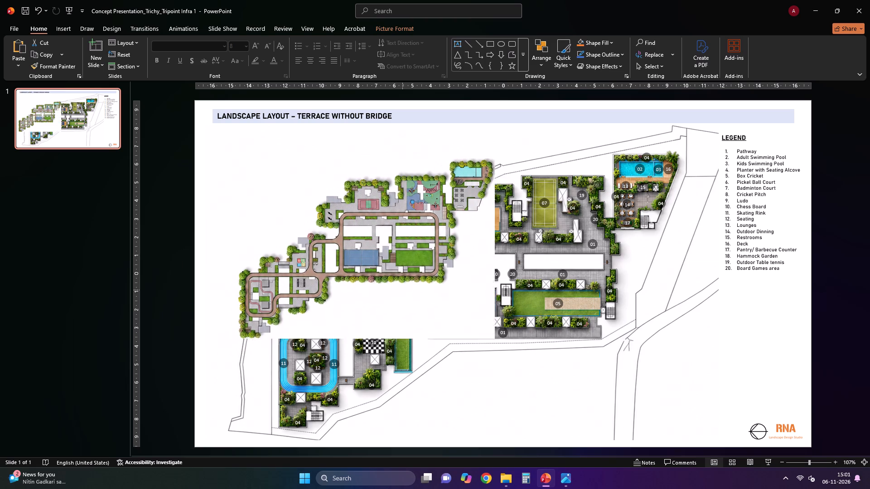
left_click_drag(406, 288, 491, 364)
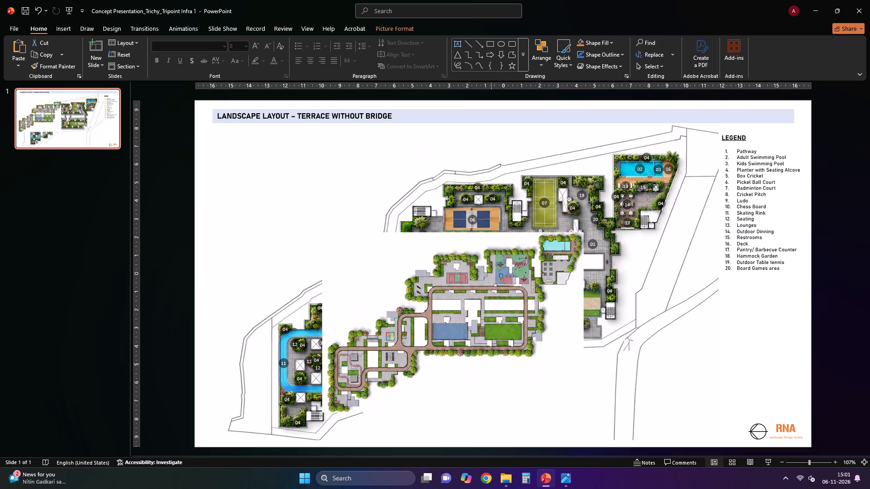
left_click_drag(491, 364, 432, 307)
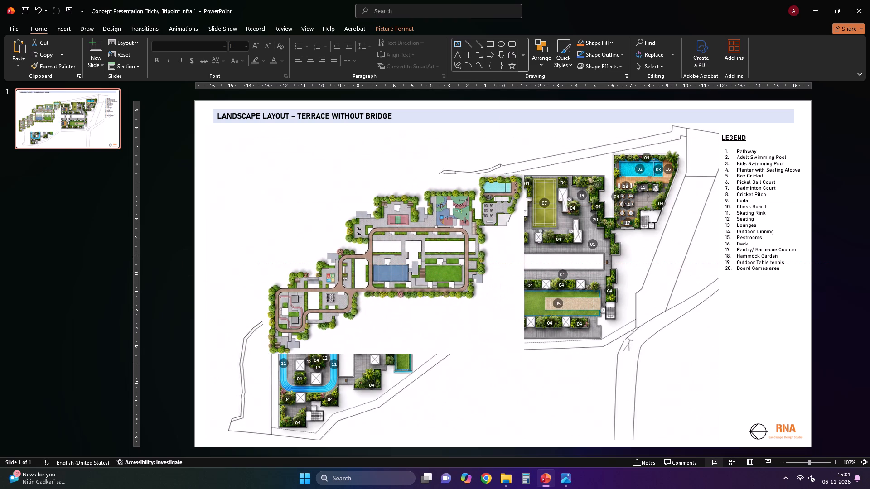
left_click_drag(432, 307, 453, 338)
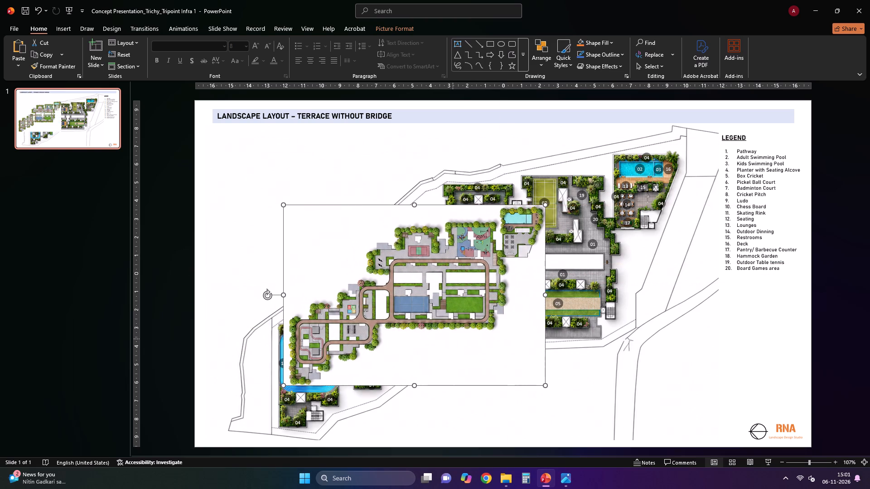
left_click_drag(285, 384, 254, 412)
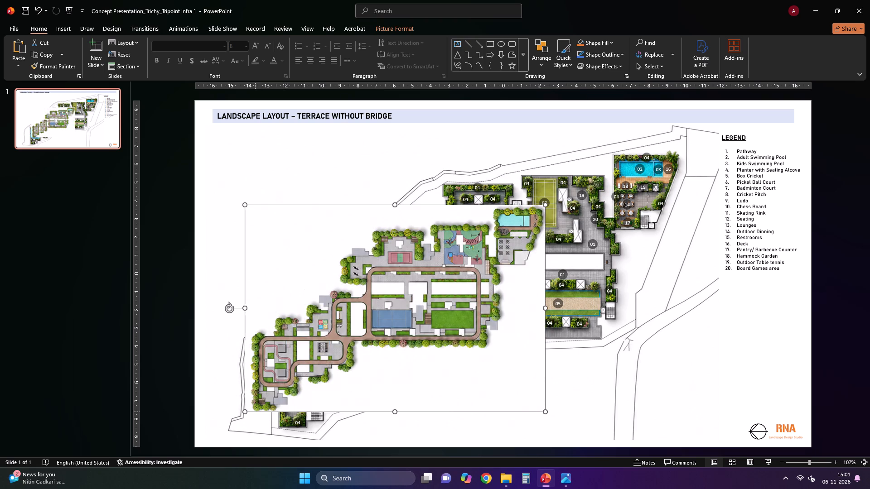
left_click_drag(310, 396, 293, 429)
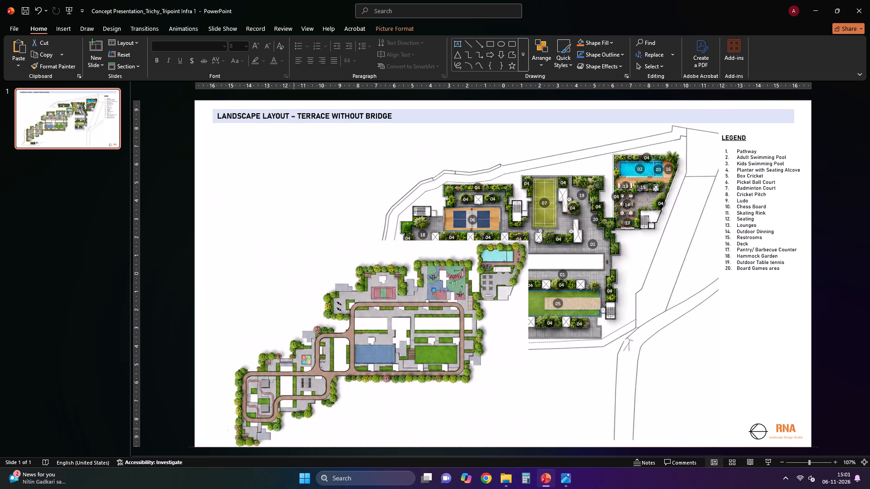
left_click_drag(293, 429, 283, 429)
scroll(227, 194, "down", 1, "ctrl")
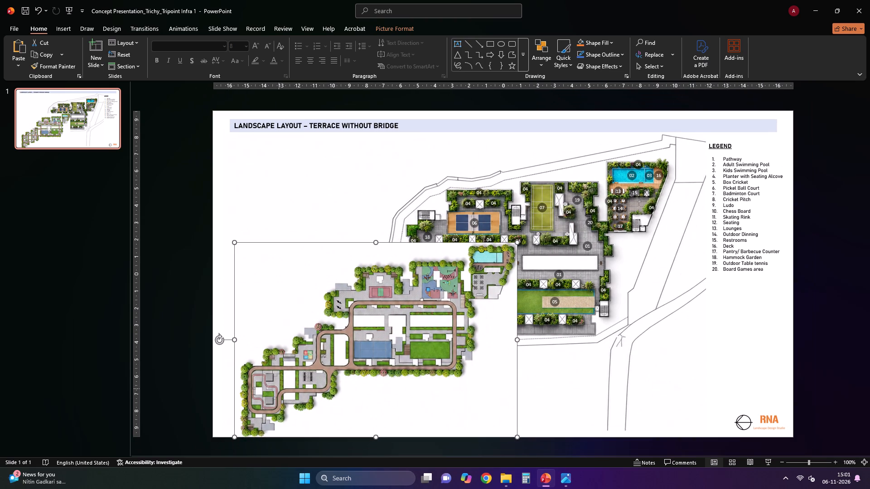
Move the plan back over the old layout and enlarge it proportionally until it spans most of the site outline.
left_click_drag(279, 389, 282, 348)
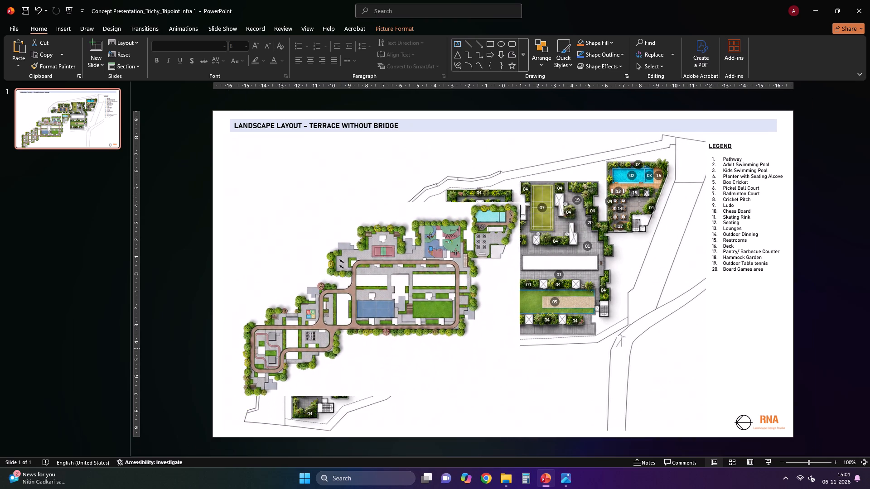
left_click_drag(282, 348, 359, 317)
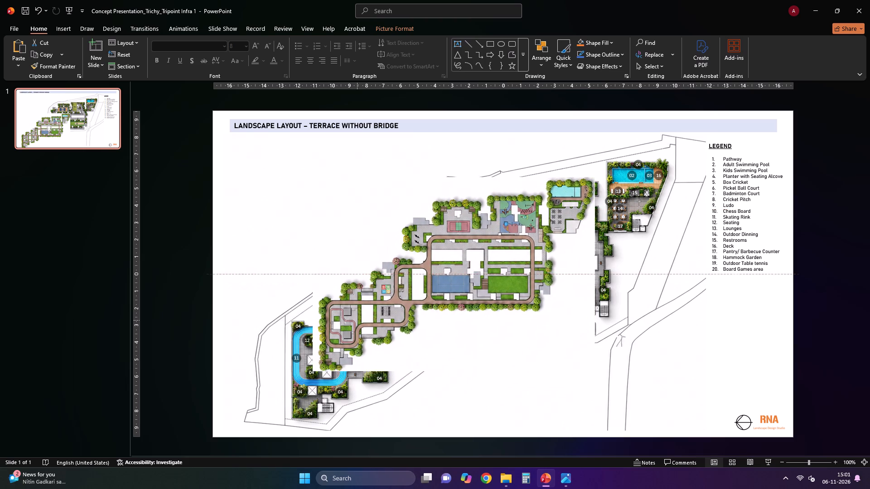
left_click_drag(359, 317, 361, 313)
left_click_drag(316, 360, 282, 384)
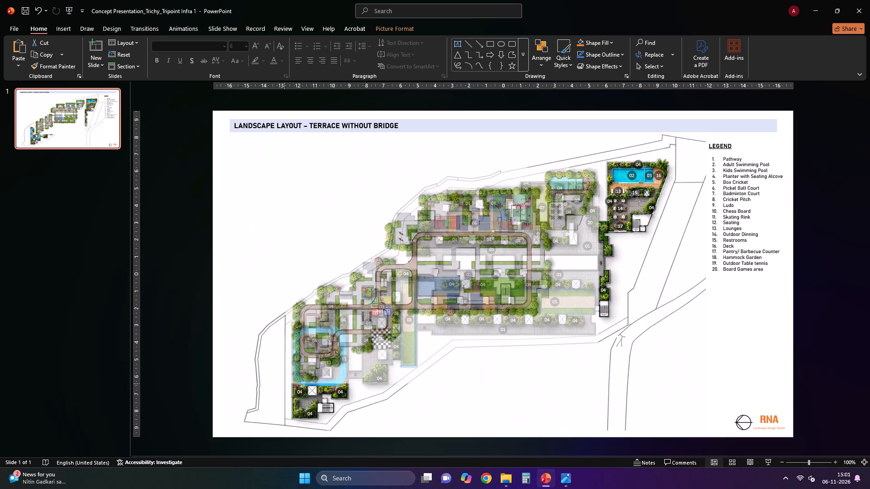
left_click_drag(282, 384, 270, 402)
left_click_drag(314, 382, 334, 402)
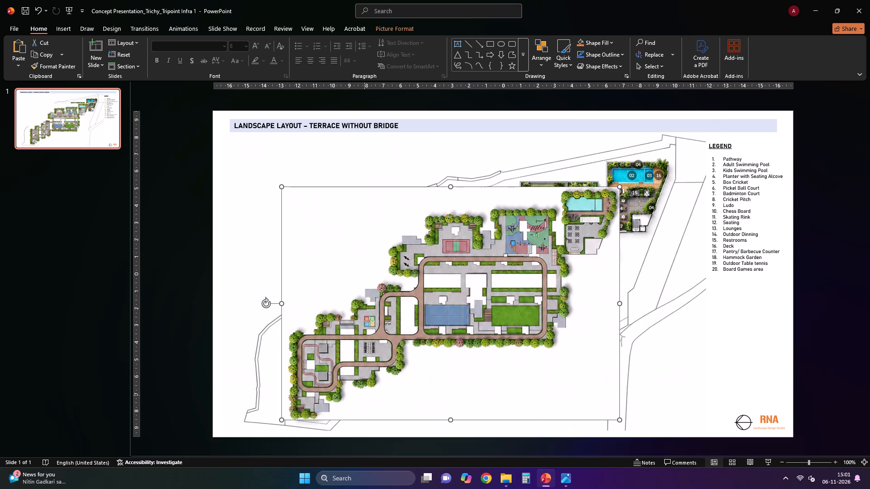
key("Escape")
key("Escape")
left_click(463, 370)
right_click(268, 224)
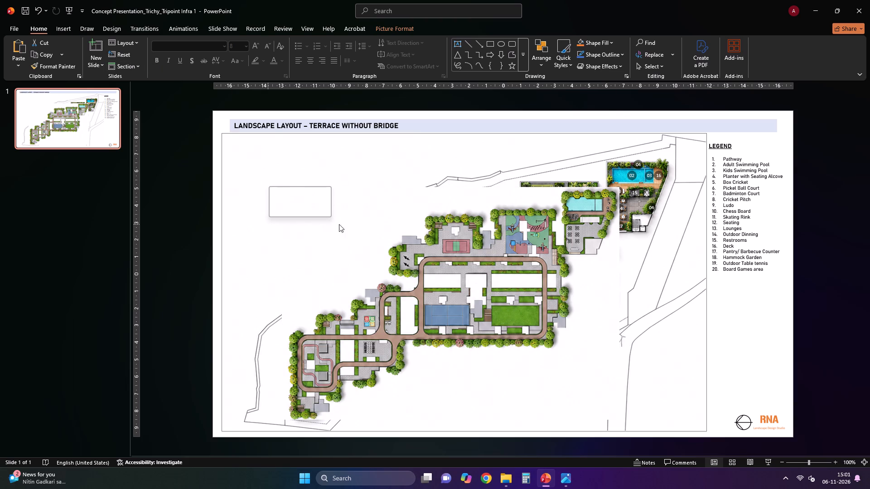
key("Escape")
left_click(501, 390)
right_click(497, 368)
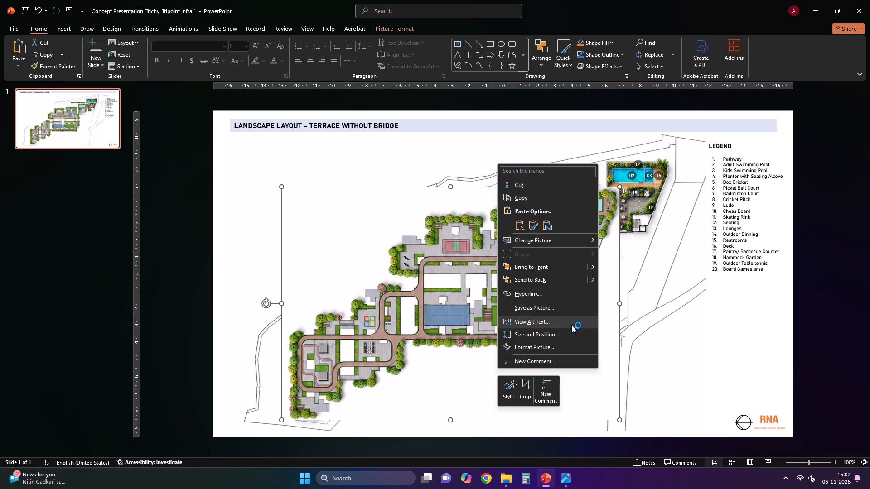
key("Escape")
Move the rendered plan so its swimming pool block sits over the old layout's pool terrace at the site's upper-right corner.
left_click_drag(551, 385, 529, 331)
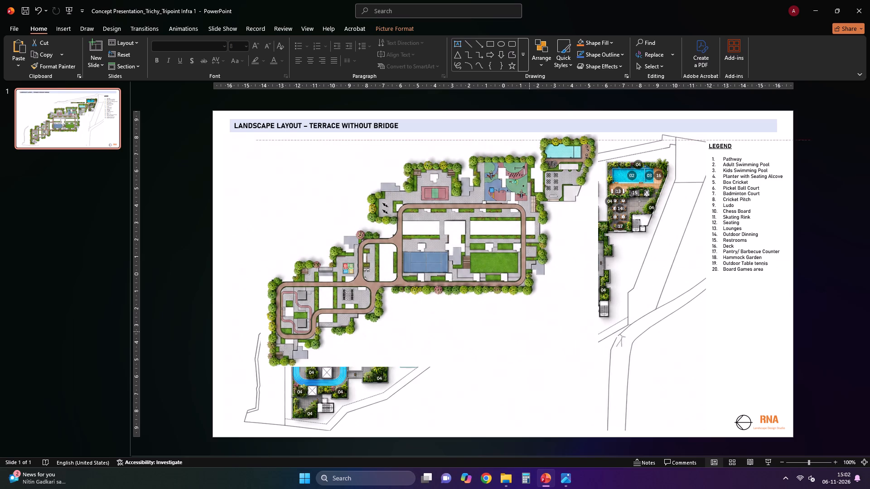
left_click_drag(529, 331, 500, 290)
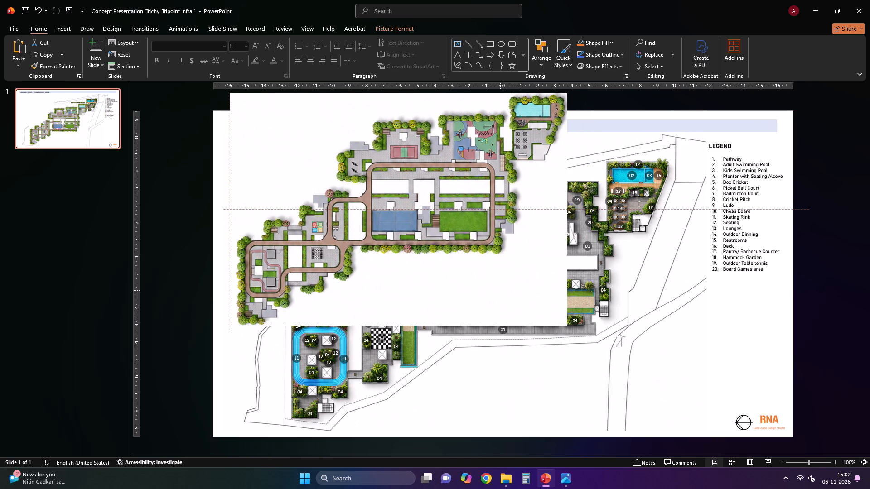
left_click_drag(500, 290, 509, 305)
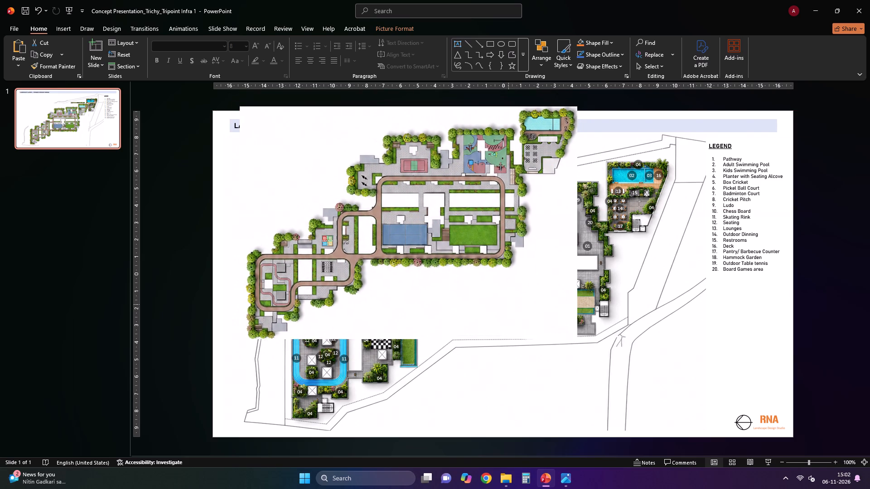
left_click_drag(509, 305, 561, 363)
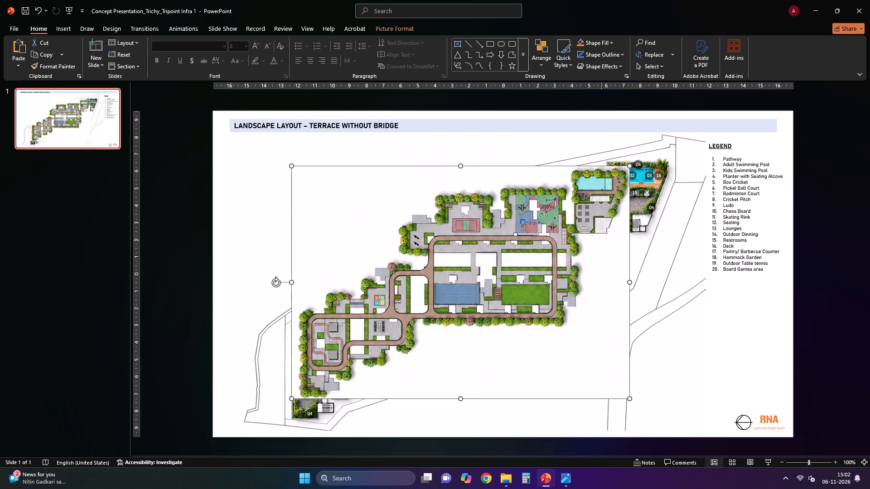
left_click_drag(607, 234, 638, 237)
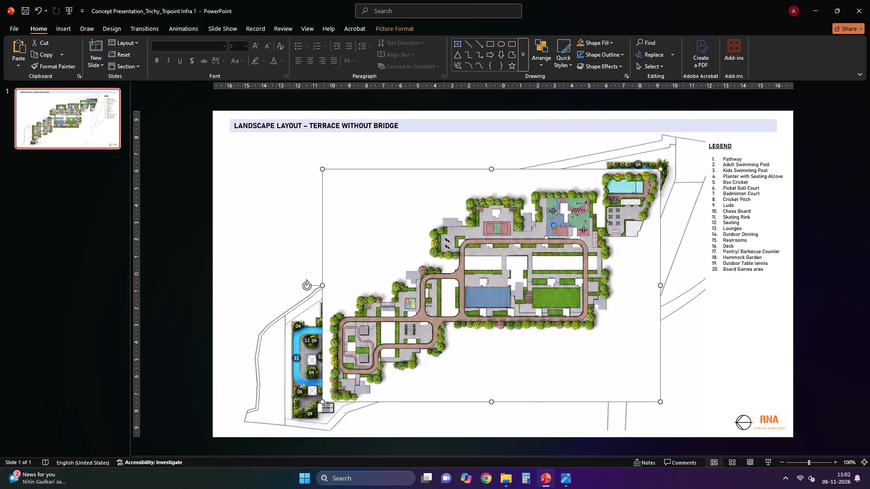
left_click_drag(630, 303, 635, 288)
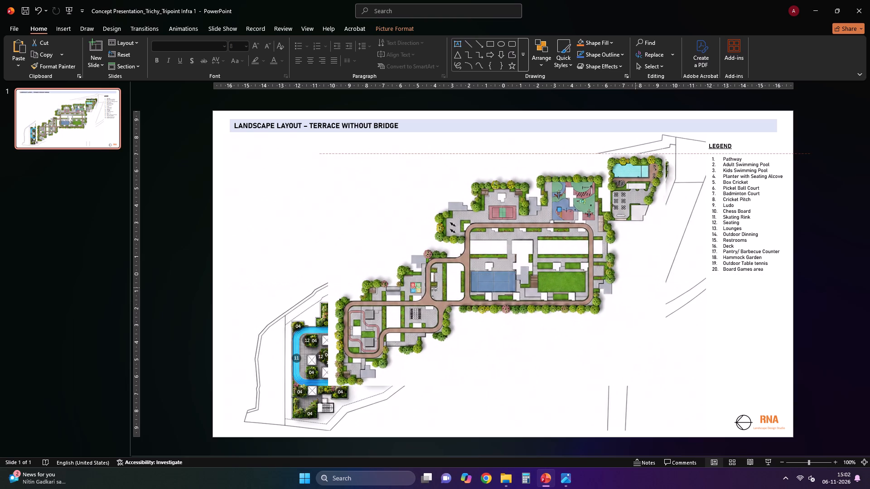
left_click_drag(635, 288, 636, 288)
Enlarge the rendered plan slightly from its upper-right corner and nudge it down and right onto the old pool terrace.
left_click_drag(666, 153, 657, 155)
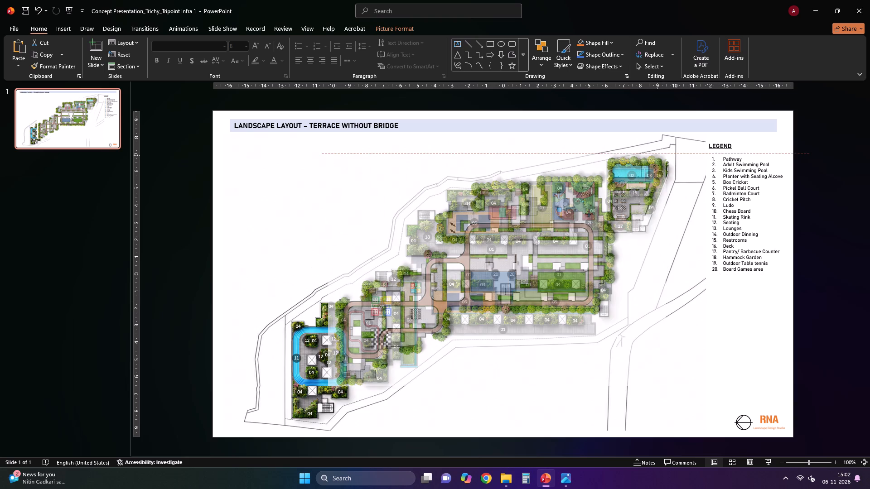
left_click_drag(657, 155, 657, 153)
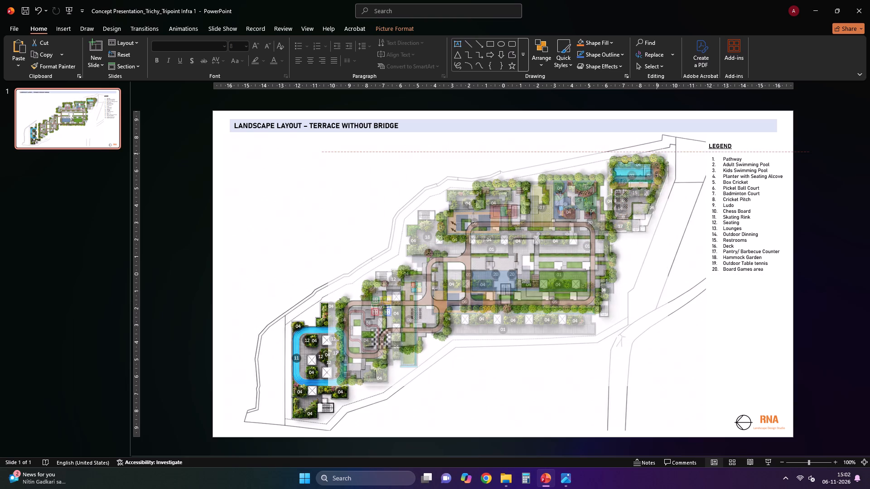
left_click_drag(657, 153, 661, 152)
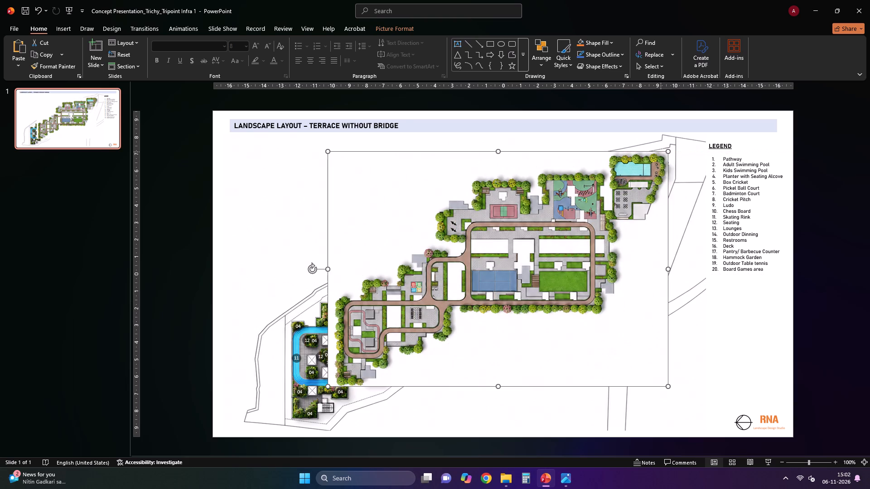
left_click_drag(649, 192, 652, 202)
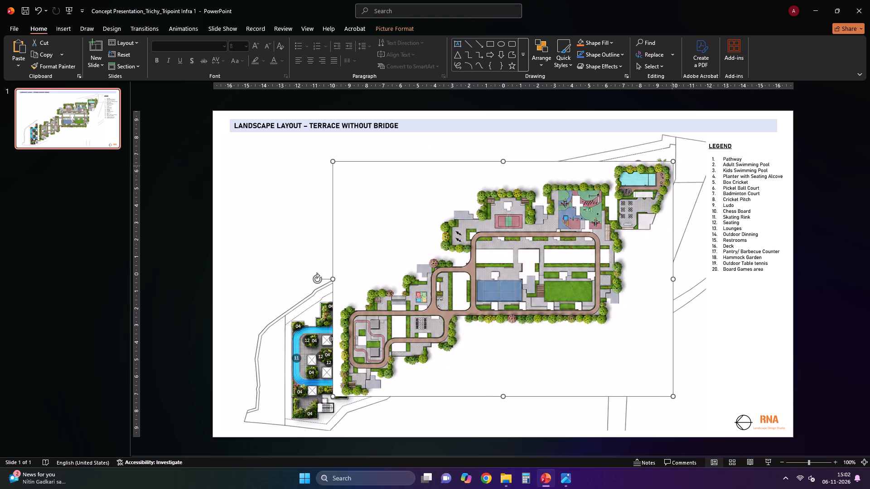
left_click(694, 302)
key("Escape")
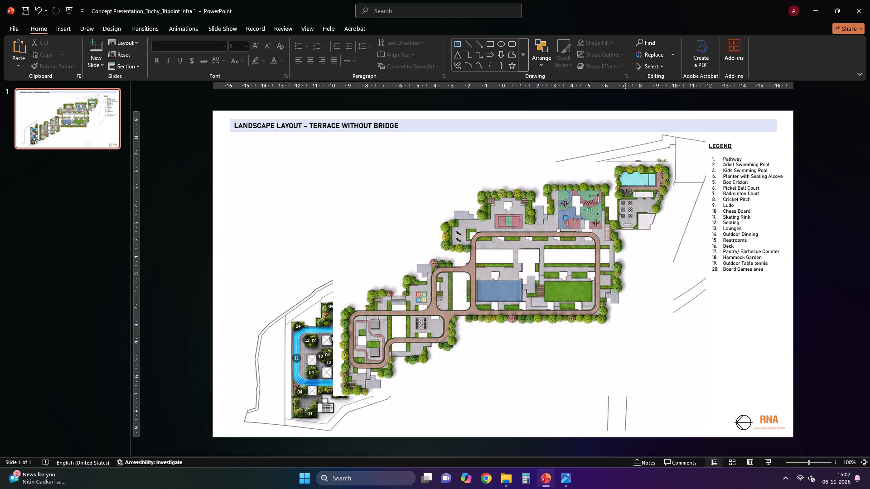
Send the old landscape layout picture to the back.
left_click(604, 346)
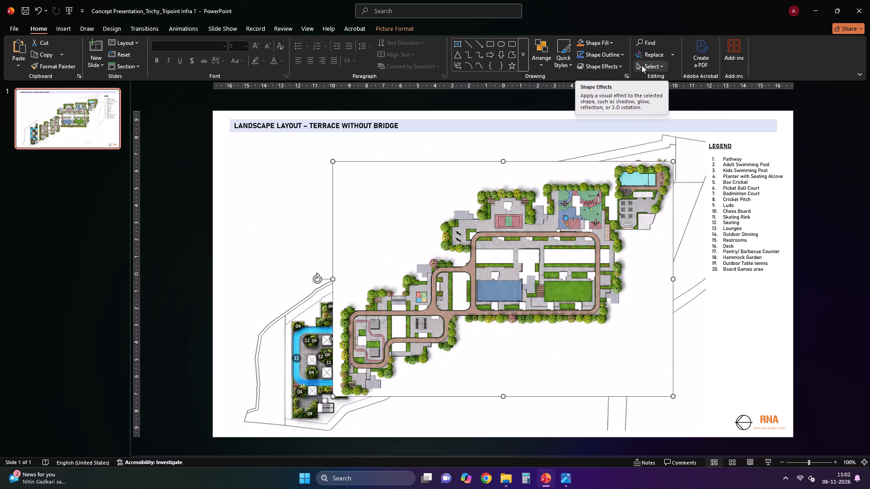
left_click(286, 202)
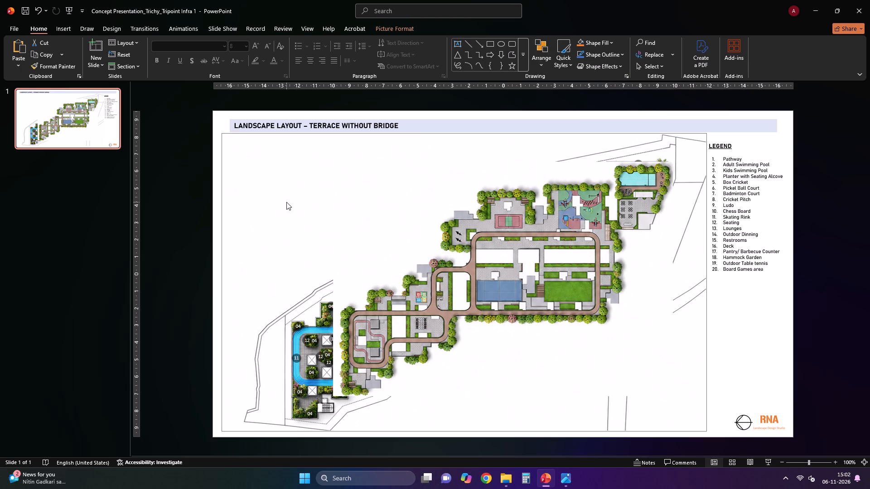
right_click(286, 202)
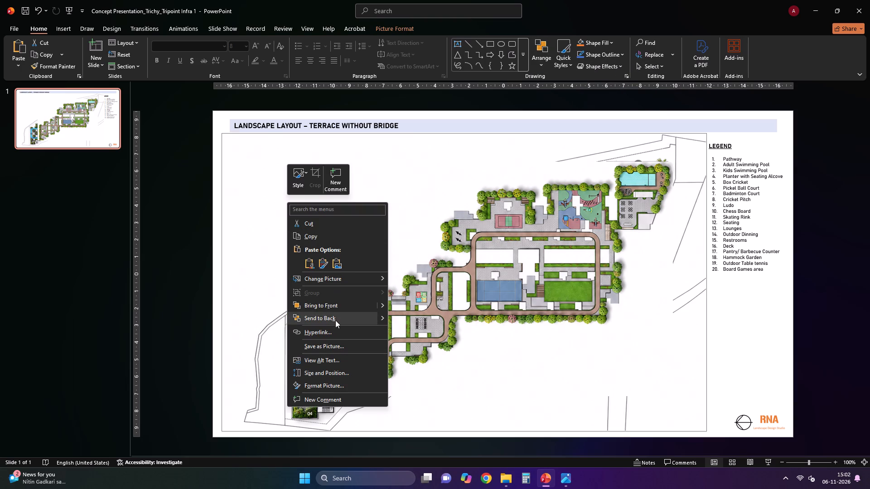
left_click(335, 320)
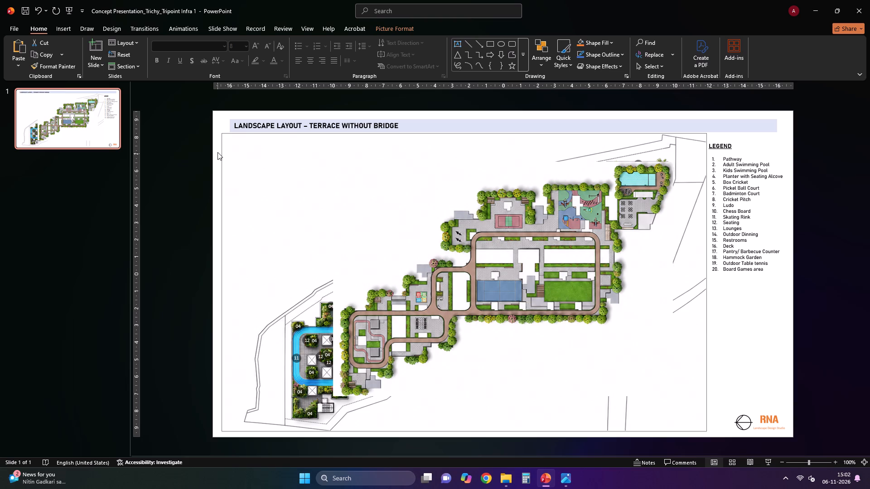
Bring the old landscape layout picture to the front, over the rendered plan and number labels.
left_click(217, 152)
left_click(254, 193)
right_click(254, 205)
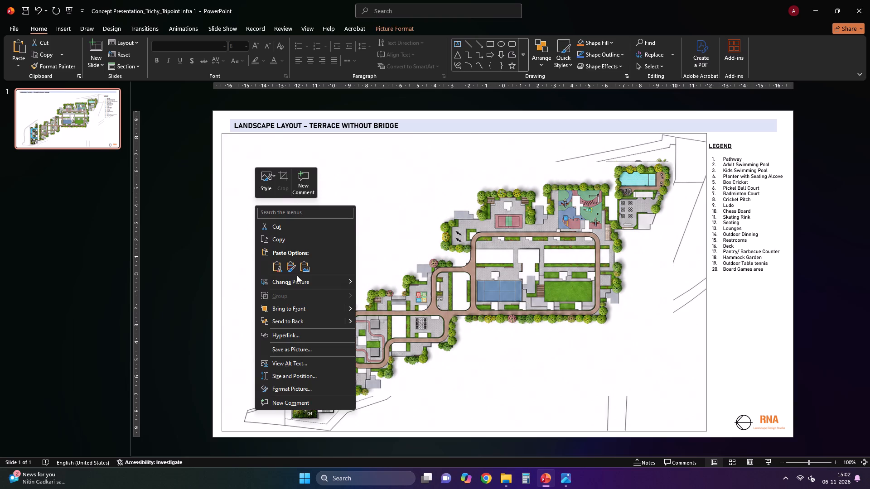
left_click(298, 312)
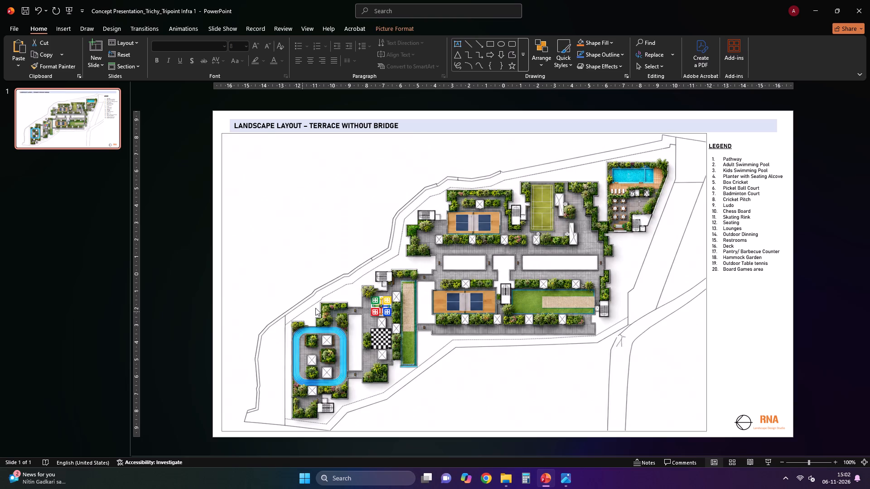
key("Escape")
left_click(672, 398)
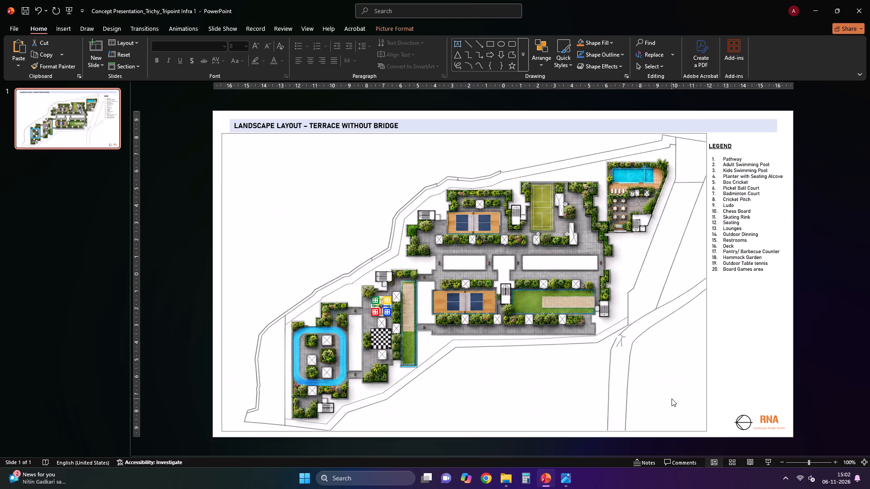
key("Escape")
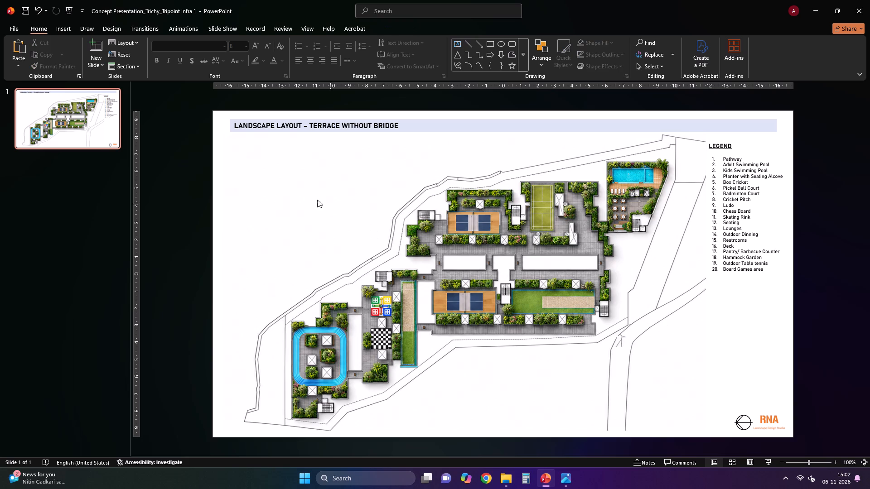
Send the old landscape layout picture to the back, behind the rendered plan and number labels.
left_click(309, 197)
right_click(252, 254)
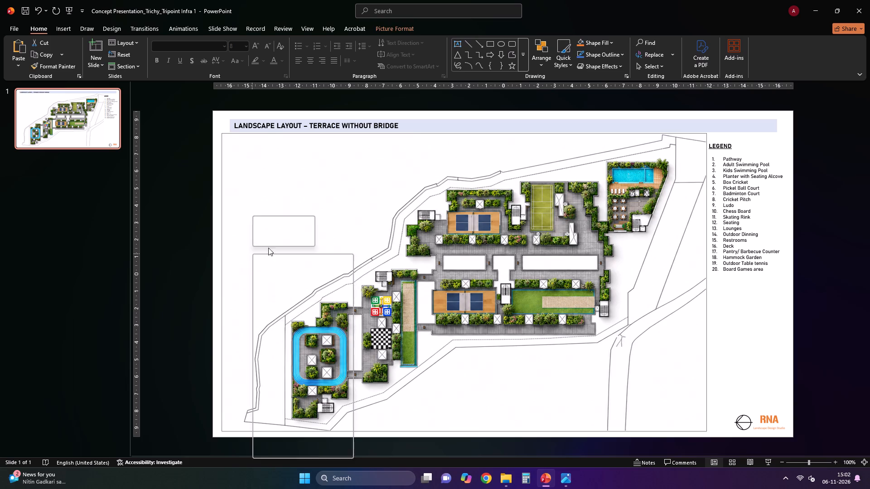
left_click(297, 368)
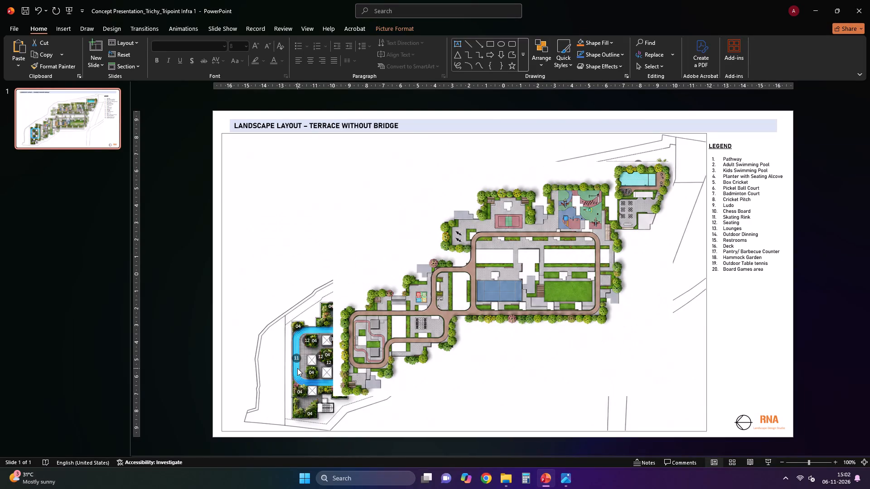
Move the rendered terrace plan over the old layout and shift it rightward, uncovering the old skating rink terrace.
left_click_drag(545, 271, 545, 338)
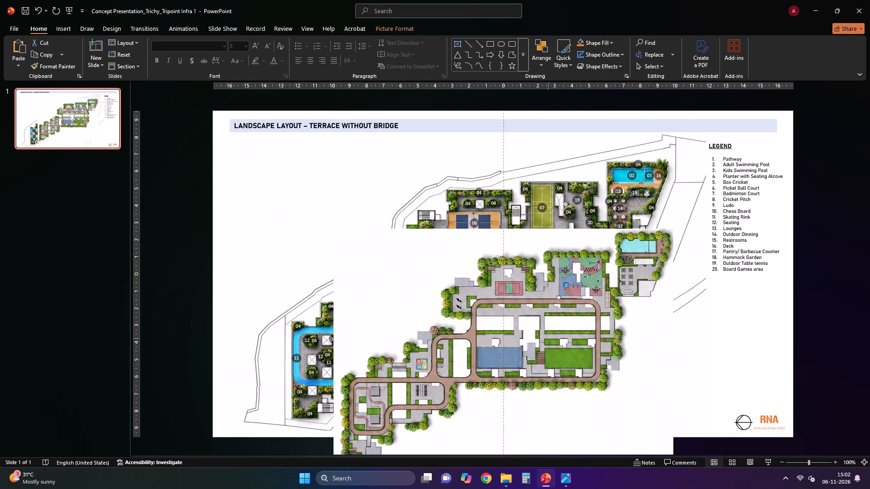
left_click_drag(545, 338, 511, 278)
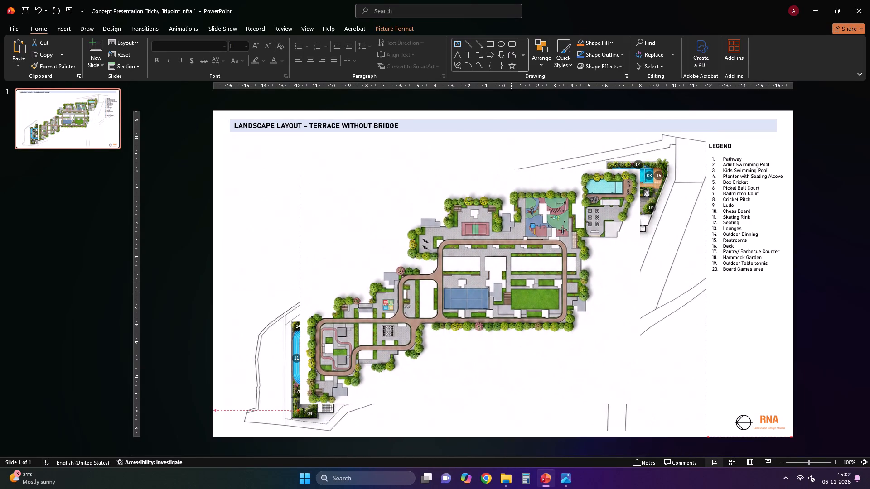
left_click_drag(511, 278, 539, 294)
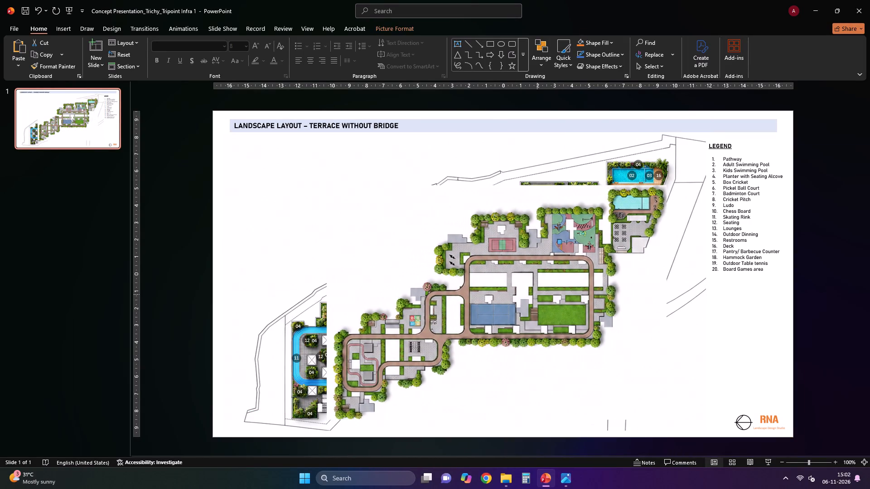
left_click_drag(539, 294, 538, 294)
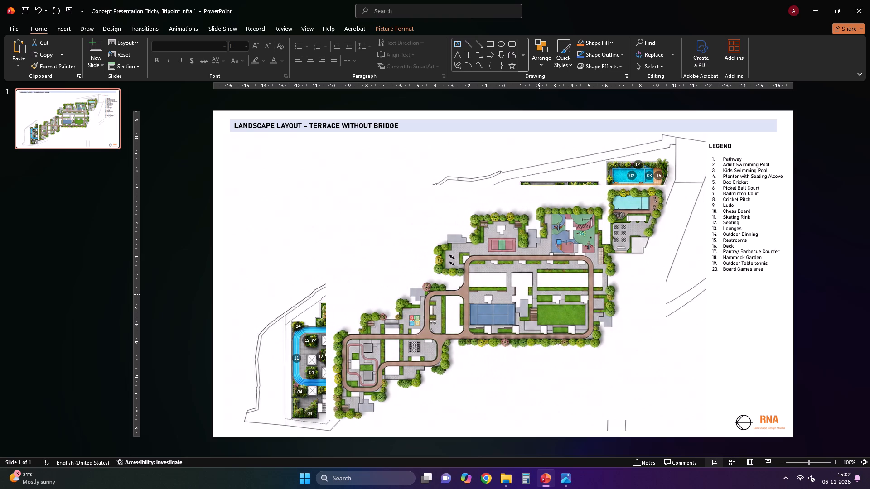
left_click_drag(538, 294, 511, 296)
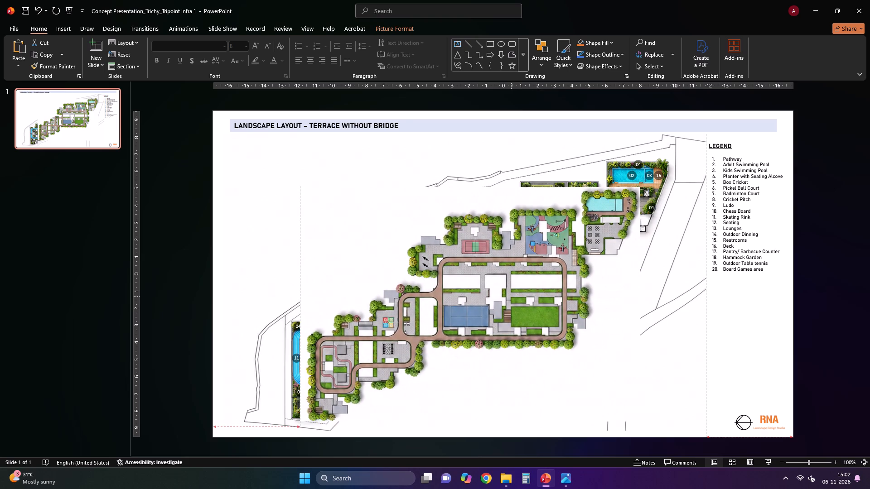
left_click_drag(511, 296, 575, 283)
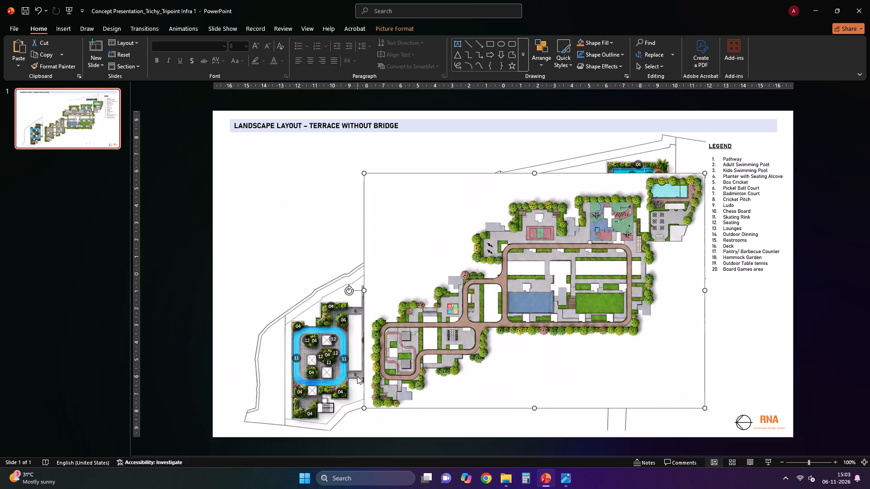
Enlarge the rendered plan from its lower-left corner and move it back so its pool terrace covers the old pool terrace.
key("Escape")
left_click(396, 369)
left_click_drag(364, 408, 343, 423)
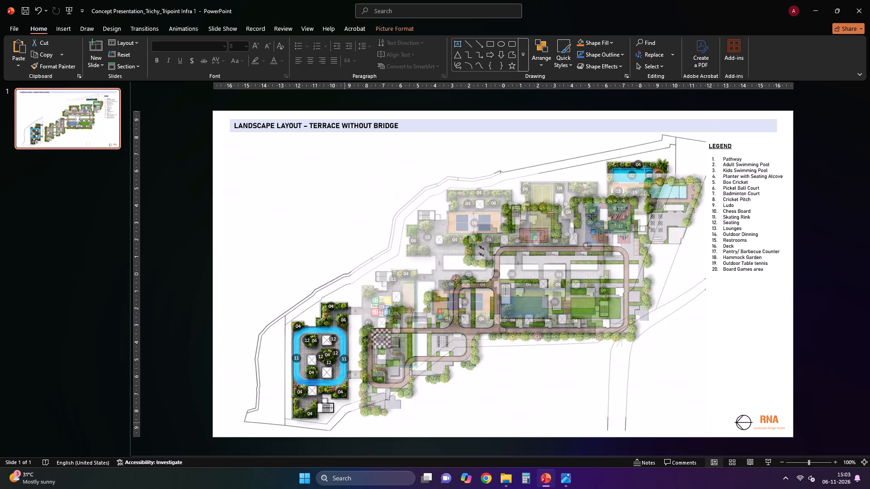
left_click_drag(343, 423, 346, 424)
left_click_drag(447, 377, 369, 382)
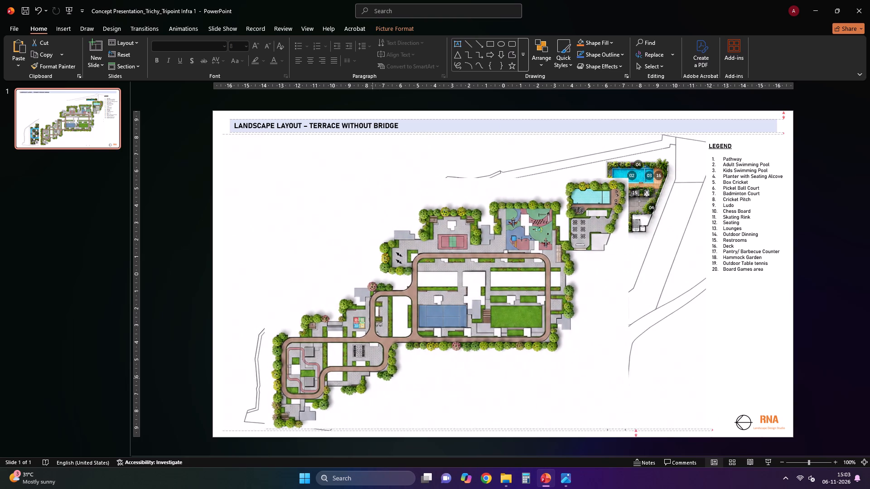
left_click_drag(369, 382, 392, 360)
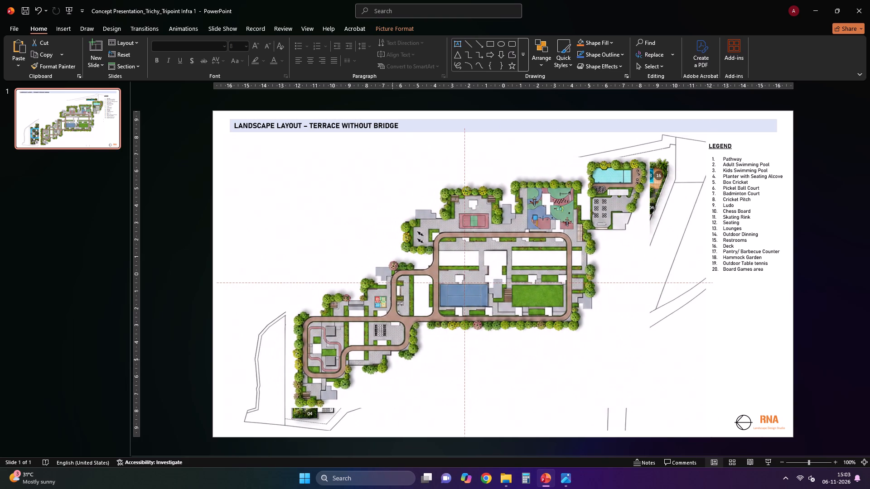
left_click_drag(392, 360, 415, 360)
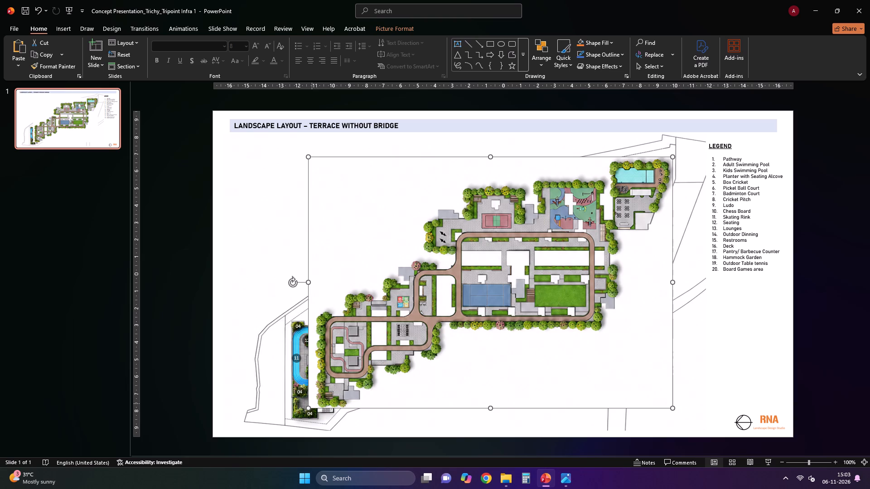
Enlarge the rendered plan from its lower-left corner over the old skating rink terrace and shift the plan slightly up.
left_click_drag(310, 407, 279, 418)
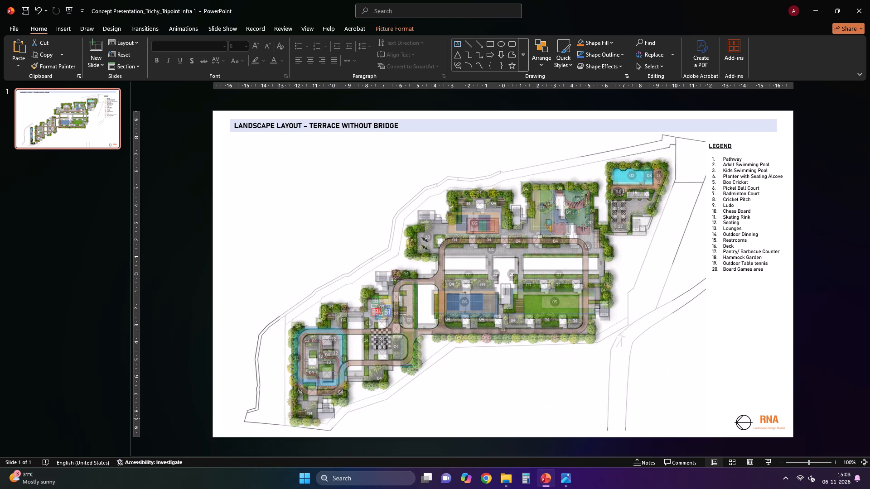
left_click_drag(279, 418, 279, 417)
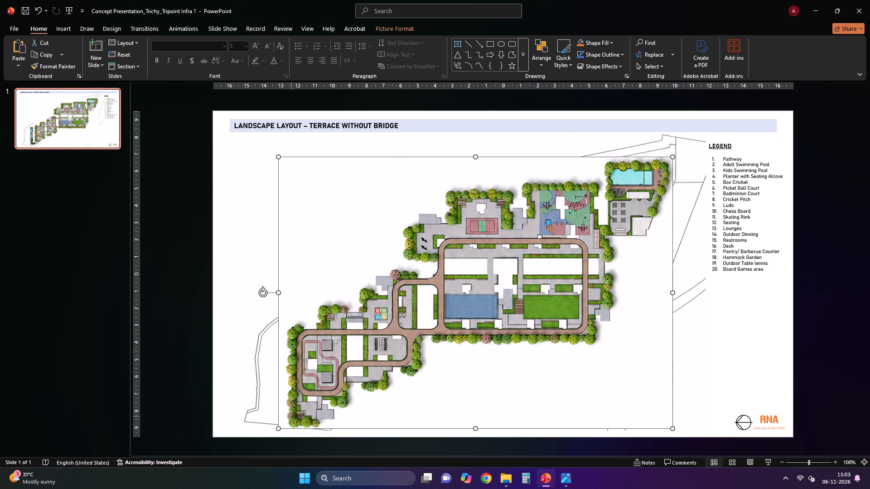
left_click_drag(344, 388, 343, 379)
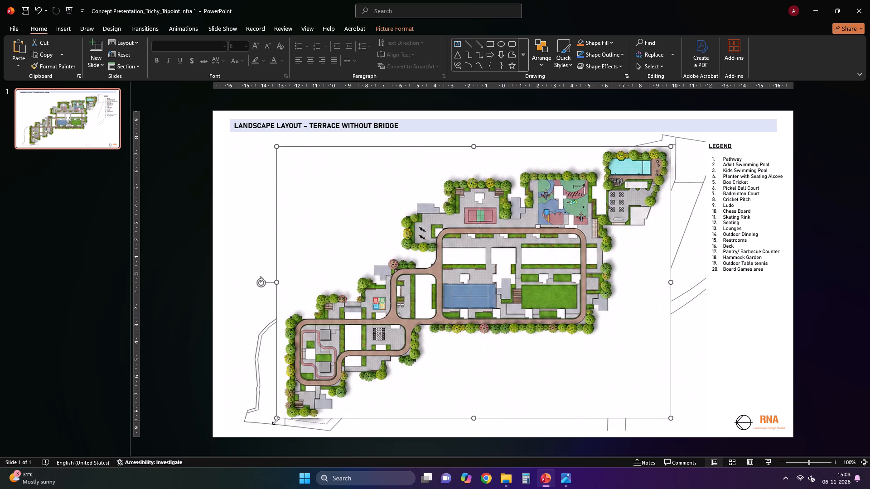
Enlarge the rendered plan slightly from its lower-left corner and nudge it right over the old terrace outlines.
left_click_drag(275, 421, 288, 422)
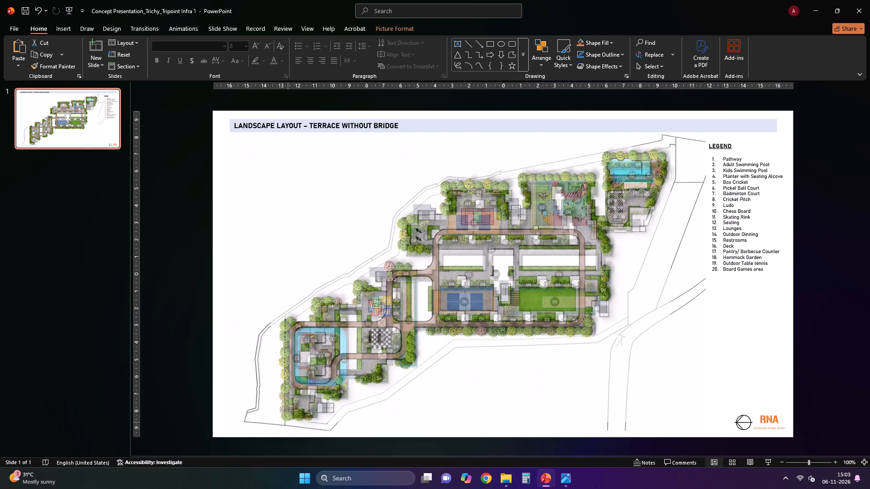
left_click_drag(288, 422, 295, 421)
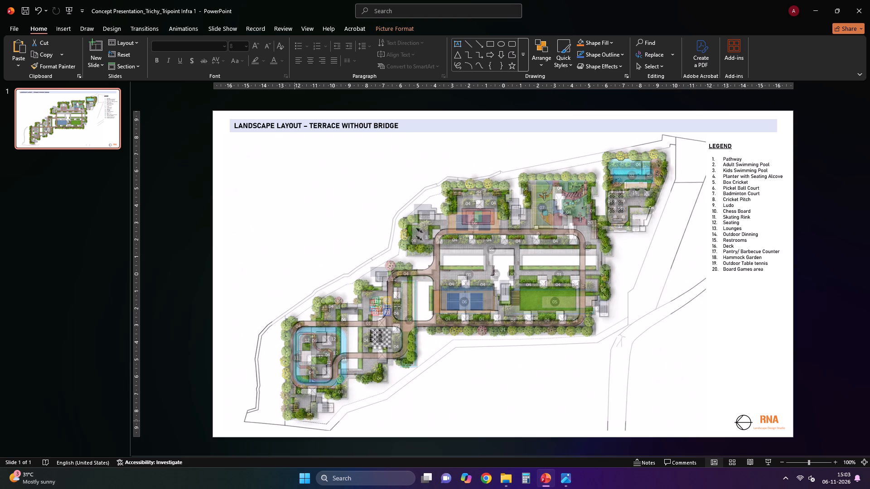
left_click_drag(295, 421, 293, 421)
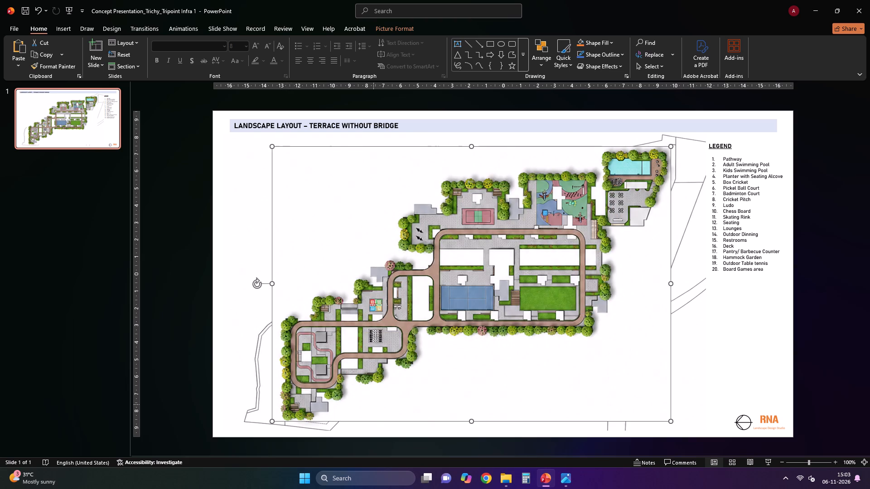
key("Right")
key("Right")
key("Right")
key("Right")
key("Right")
key("Right")
left_click(236, 364)
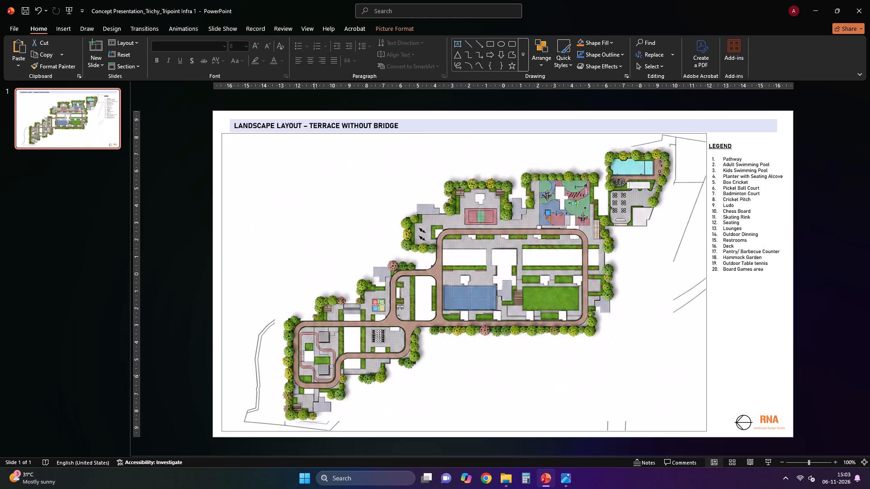
Enlarge the rendered plan a little more from its lower-left corner and nudge it right, finishing with one nudge left.
left_click(340, 376)
left_click_drag(274, 422, 287, 420)
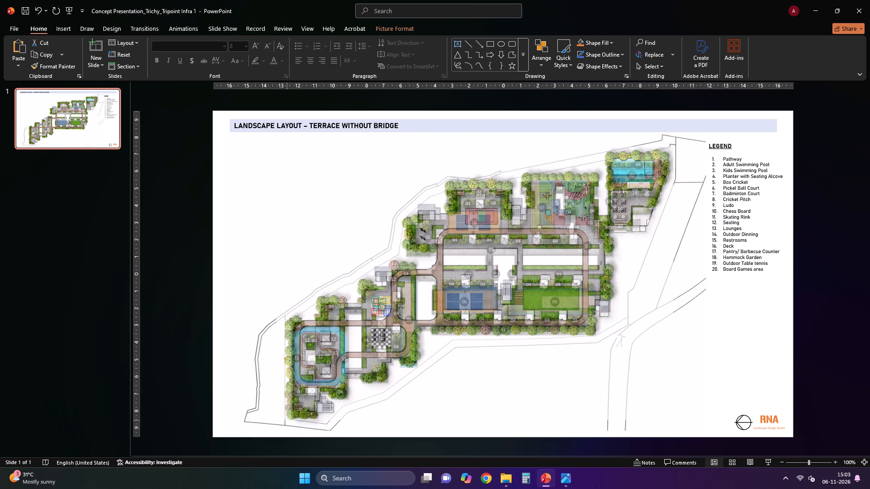
left_click_drag(287, 420, 285, 422)
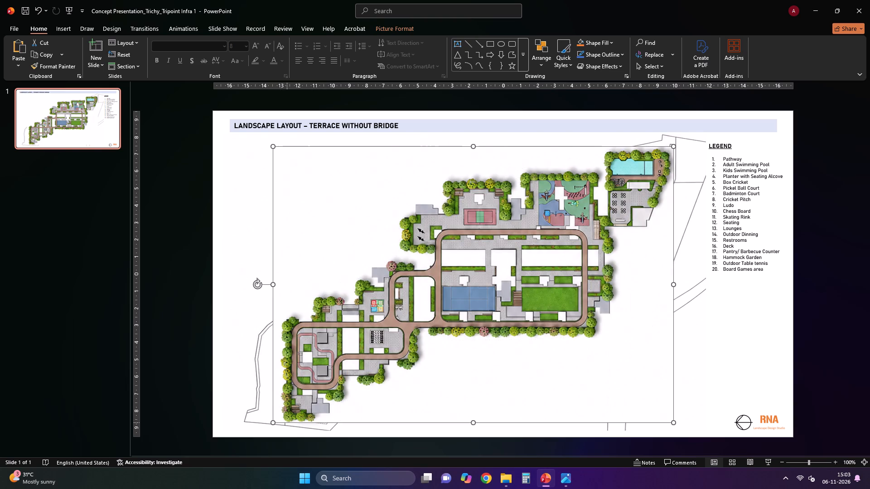
key("Right")
key("Right")
key("Right")
key("Right")
key("Right")
key("Right")
key("Right")
key("Right")
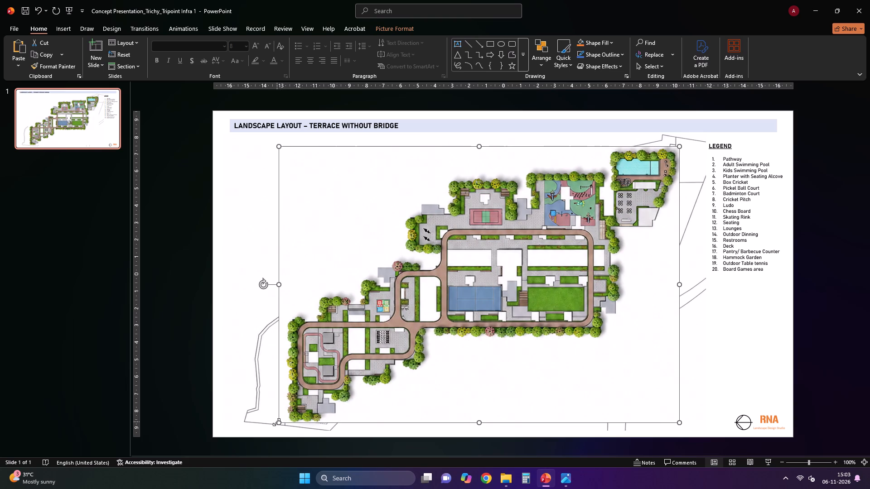
left_click(276, 422)
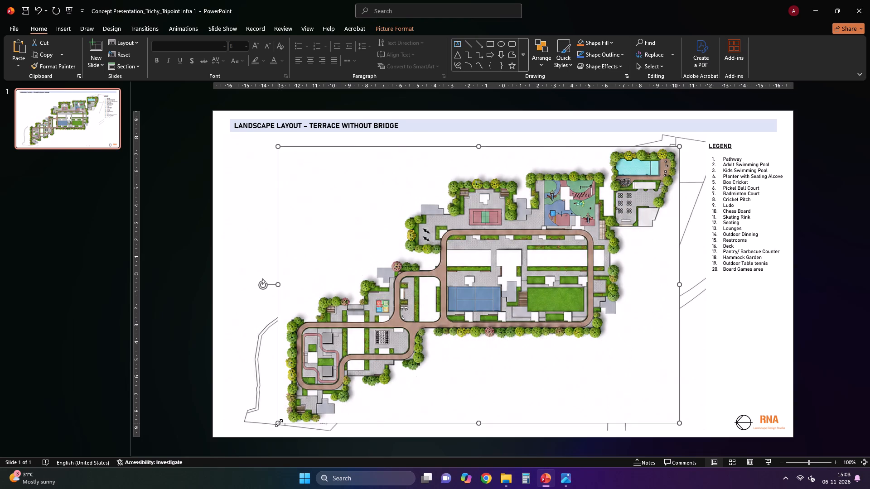
key("Left")
left_click(215, 375)
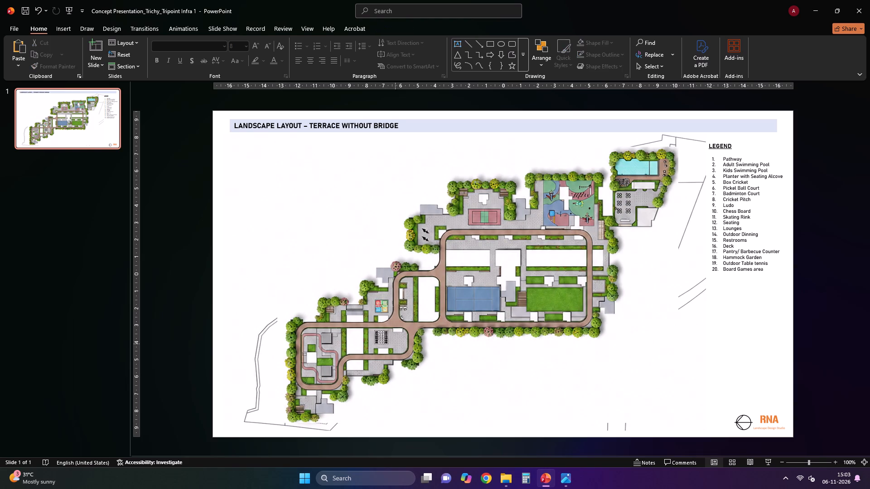
left_click(487, 196)
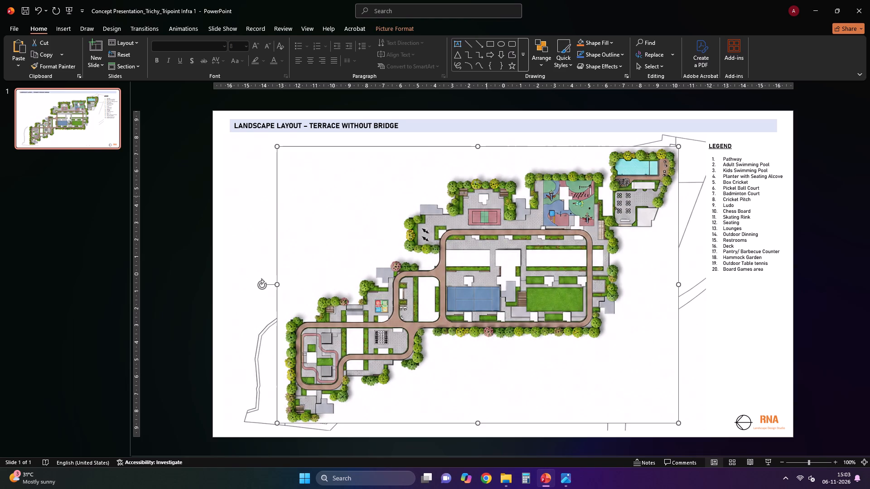
key("Escape")
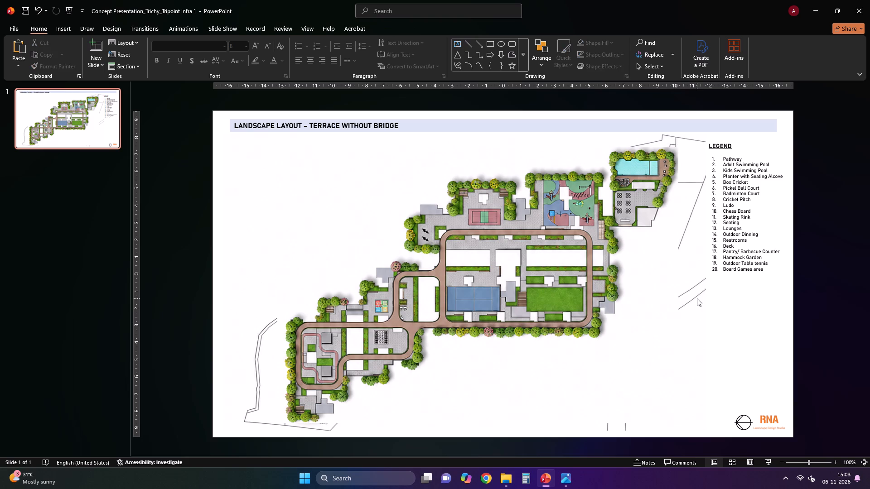
Delete the old landscape layout picture lying behind the rendered terrace plan.
left_click(697, 298)
right_click(697, 298)
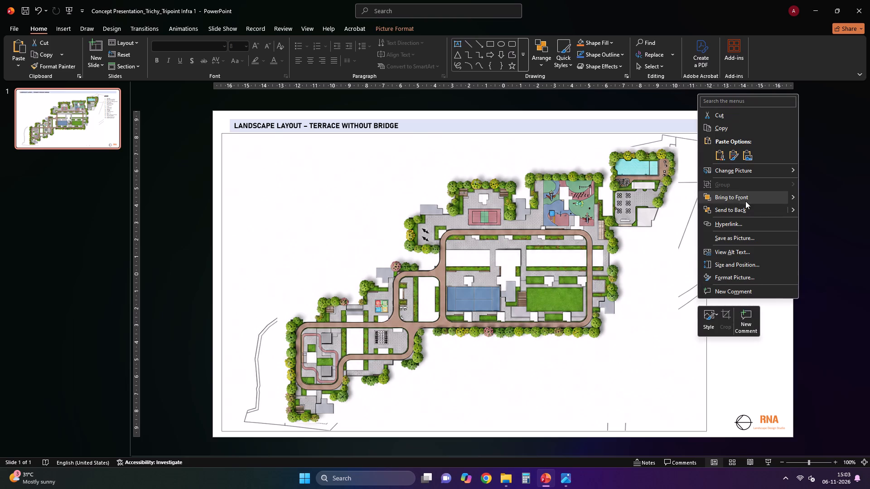
key("Delete")
left_click(782, 374)
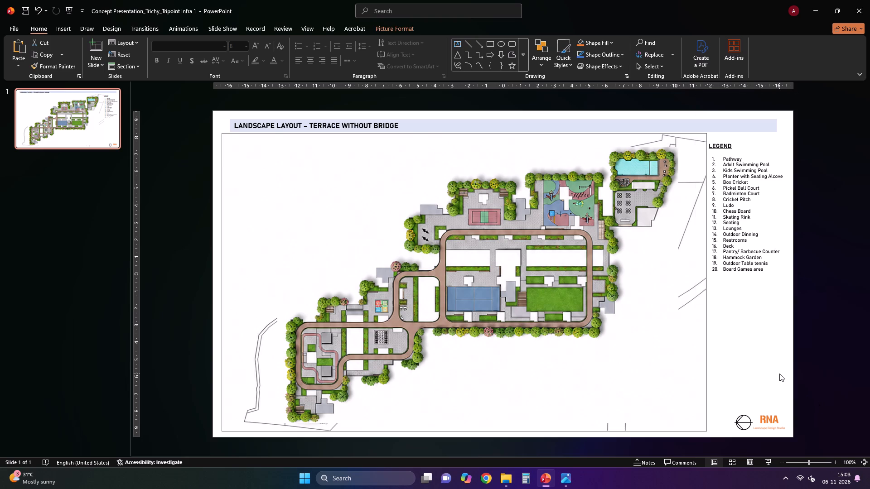
key("Delete")
key("Escape")
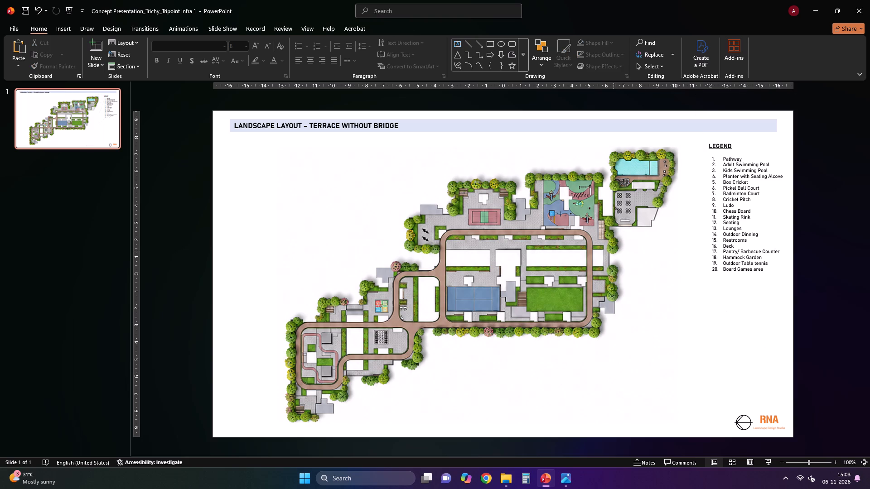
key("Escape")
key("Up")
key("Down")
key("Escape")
Save the presentation under its current name, Concept Presentation_Trichy_Tripoint Infra 1.
key("ctrl+s")
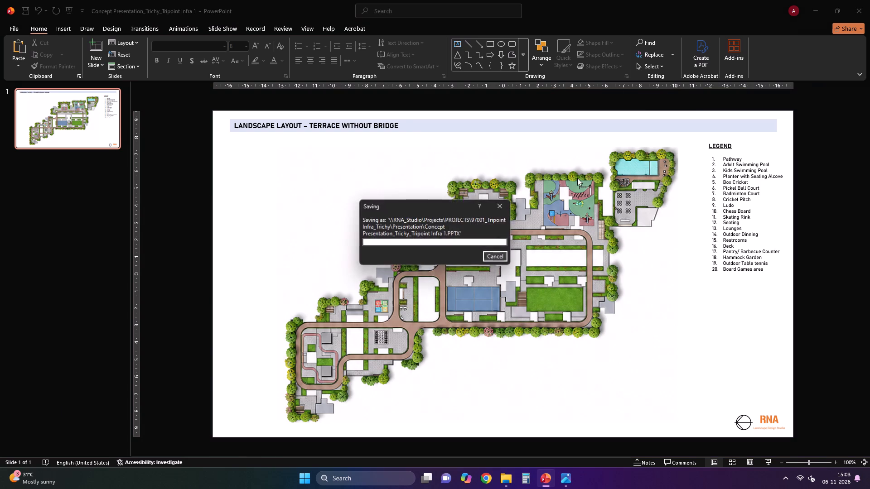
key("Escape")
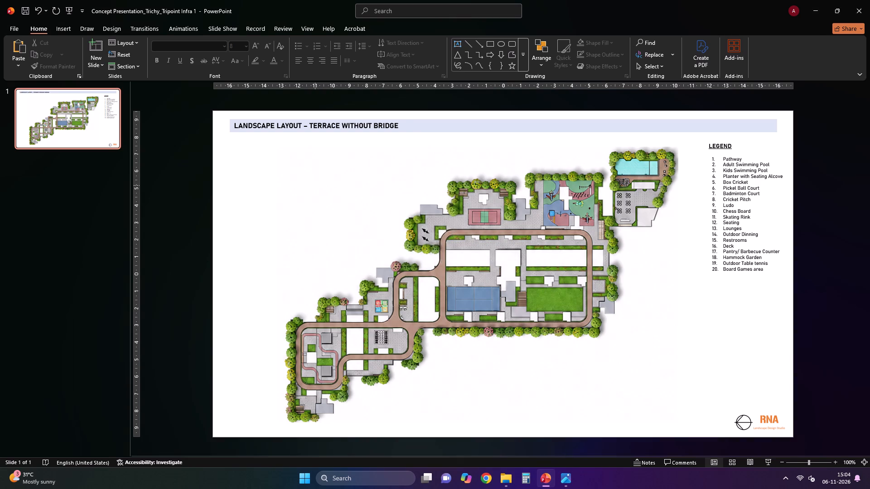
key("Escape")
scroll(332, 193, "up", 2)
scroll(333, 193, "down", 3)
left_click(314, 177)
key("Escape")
Switch to File Explorer and go to the Presentation folder of the 97001_Tripoint Infra_Trichy project.
left_click(255, 224)
key("Escape")
left_click(500, 482)
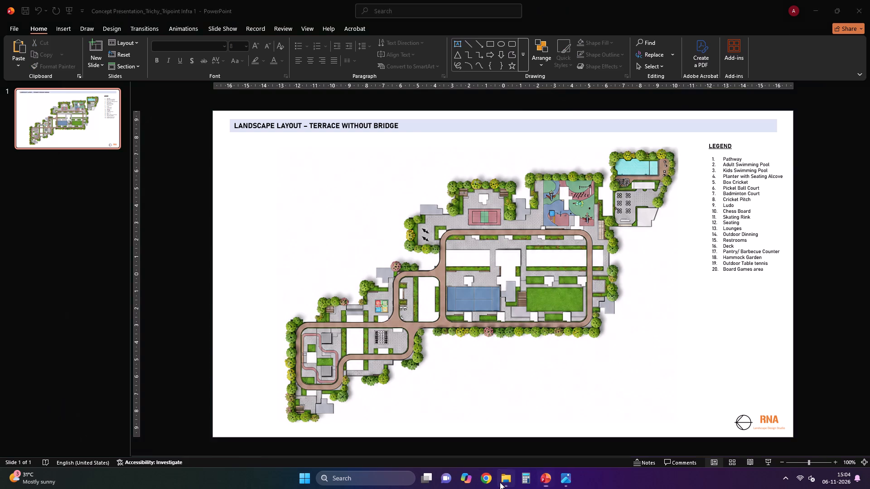
key("Escape")
left_click(303, 374)
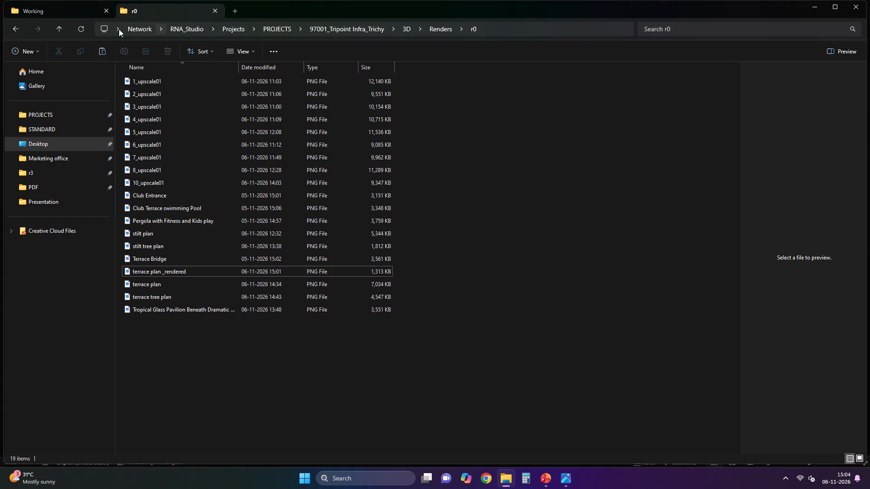
left_click(55, 14)
left_click(141, 16)
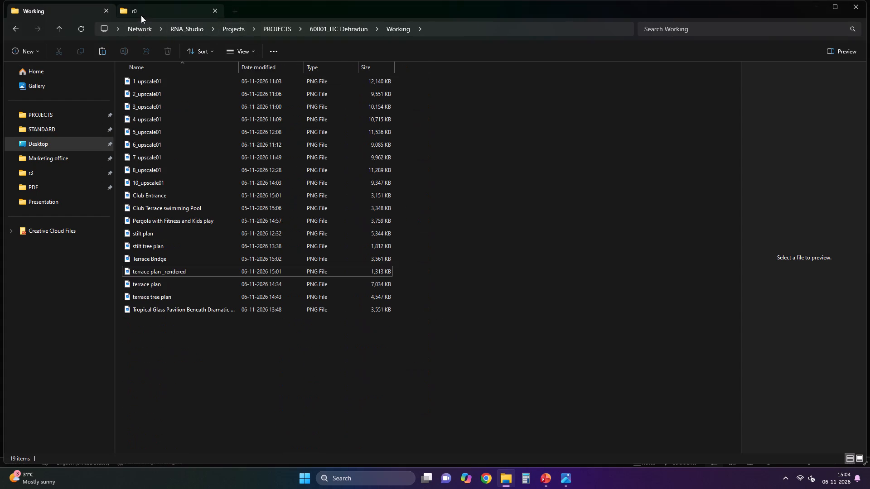
left_click(350, 25)
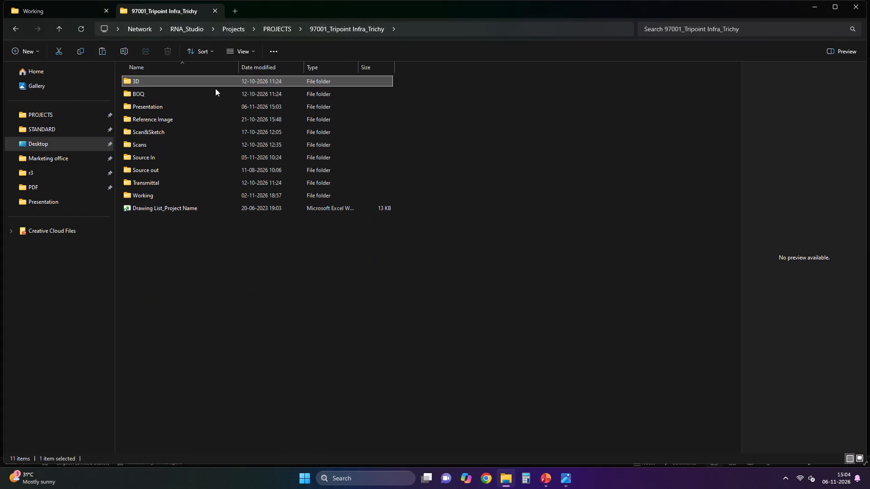
double_click(156, 107)
left_click_drag(220, 283, 215, 272)
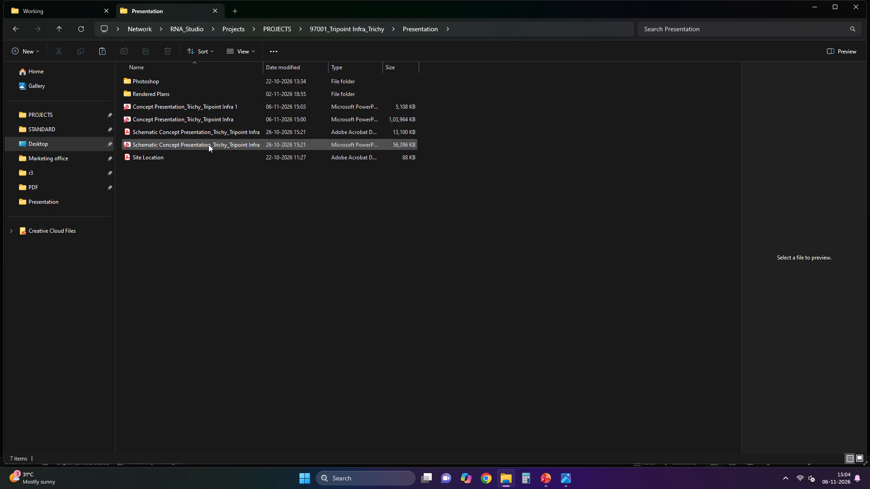
Open Concept Presentation_Trichy_Tripoint Infra as a read-only copy and bring its window forward.
double_click(196, 119)
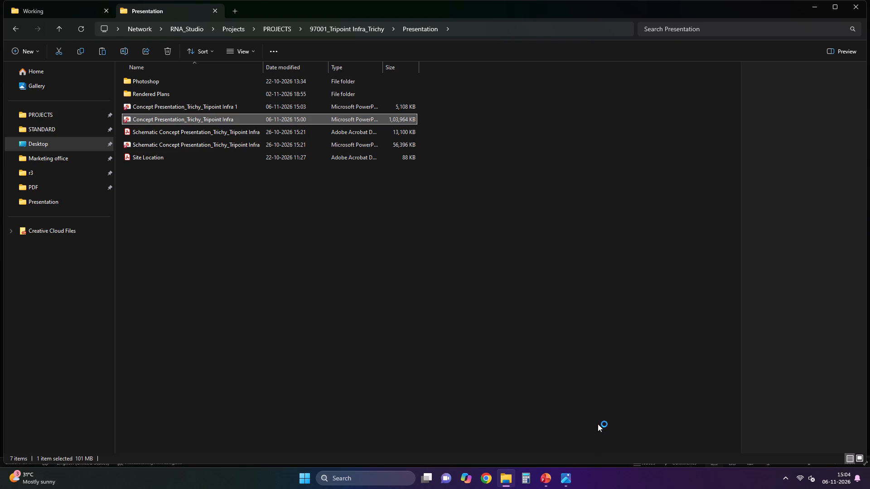
left_click(548, 481)
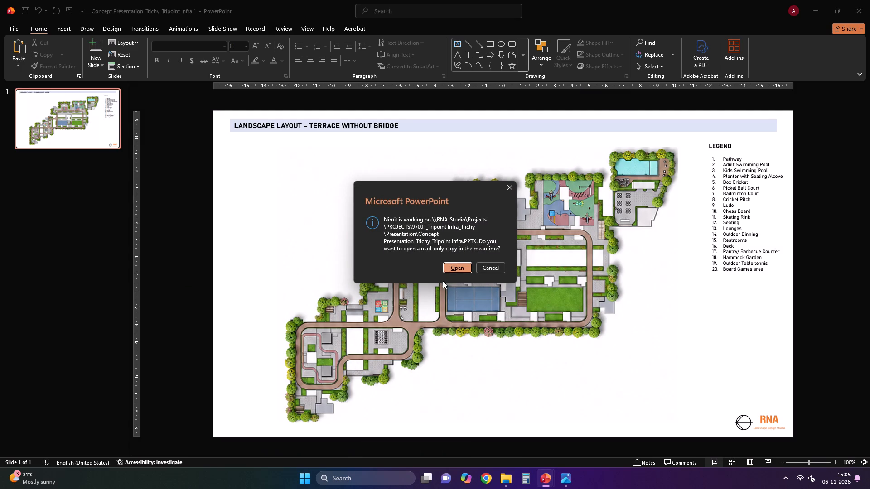
left_click(447, 267)
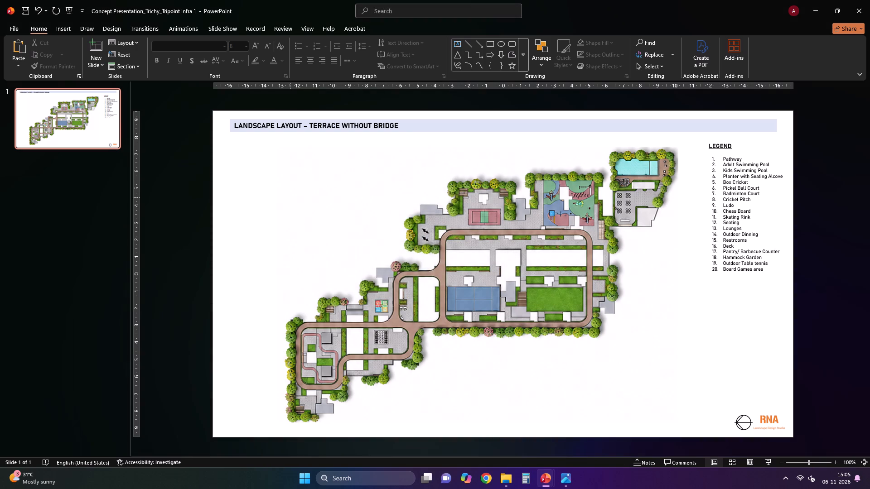
key("Escape")
left_click(549, 478)
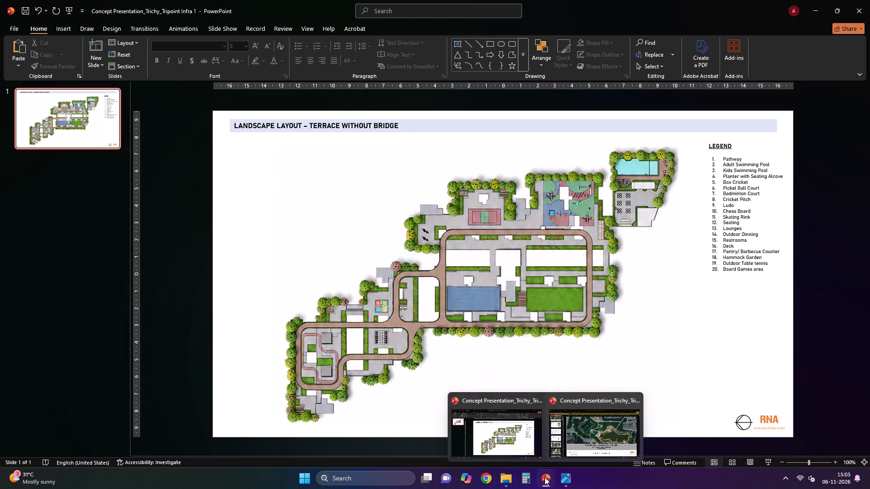
left_click(512, 439)
left_click(543, 479)
left_click(585, 428)
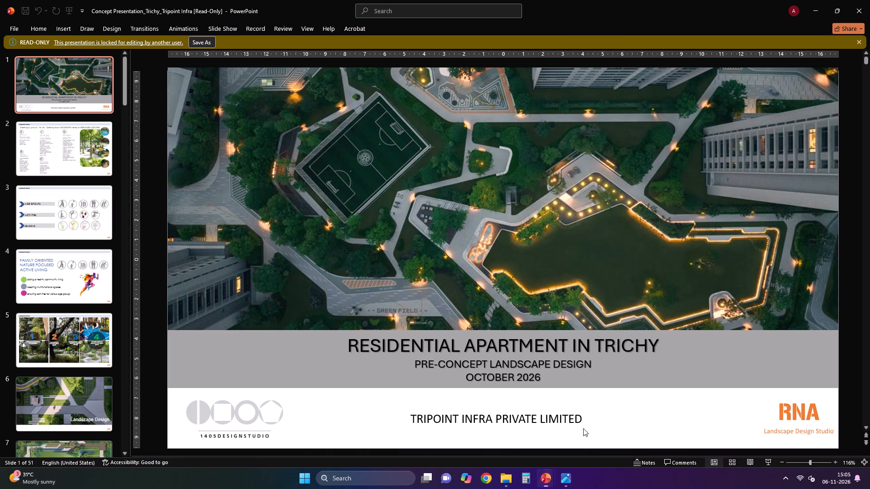
Look through the read-only presentation's slides, including the ground-level landscape layout and its legend, to find the numbered terrace layout.
scroll(73, 312, "down", 3)
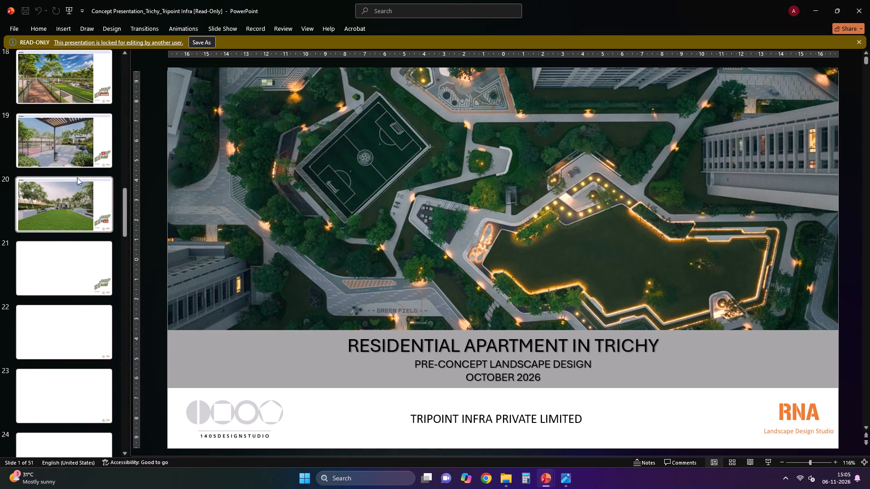
left_click(75, 173)
scroll(51, 96, "down", 1)
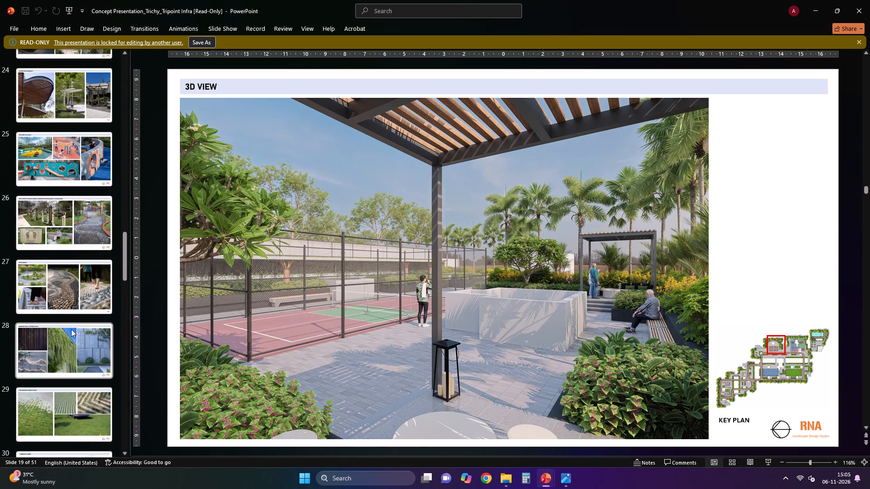
scroll(71, 329, "up", 1)
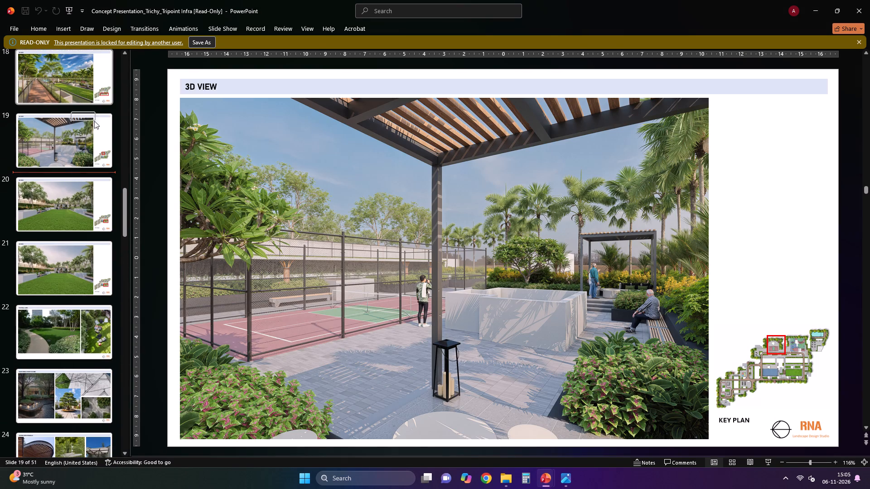
left_click_drag(127, 218, 127, 192)
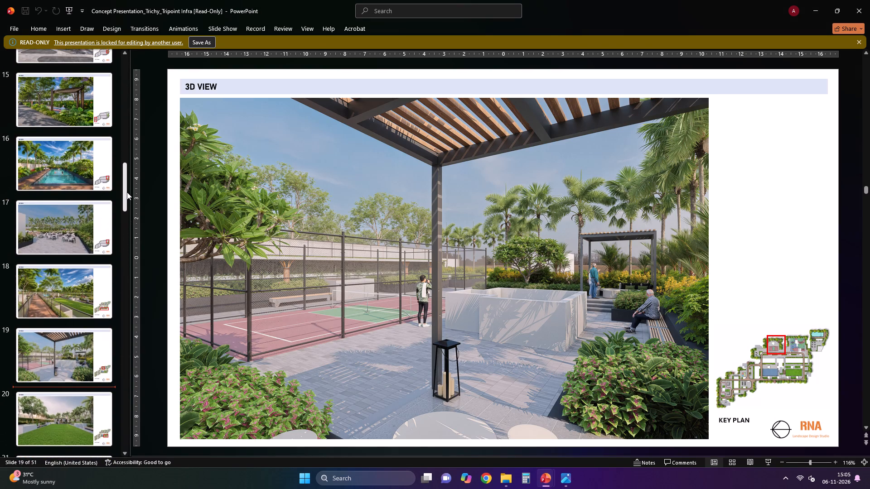
left_click_drag(127, 192, 125, 144)
left_click(86, 170)
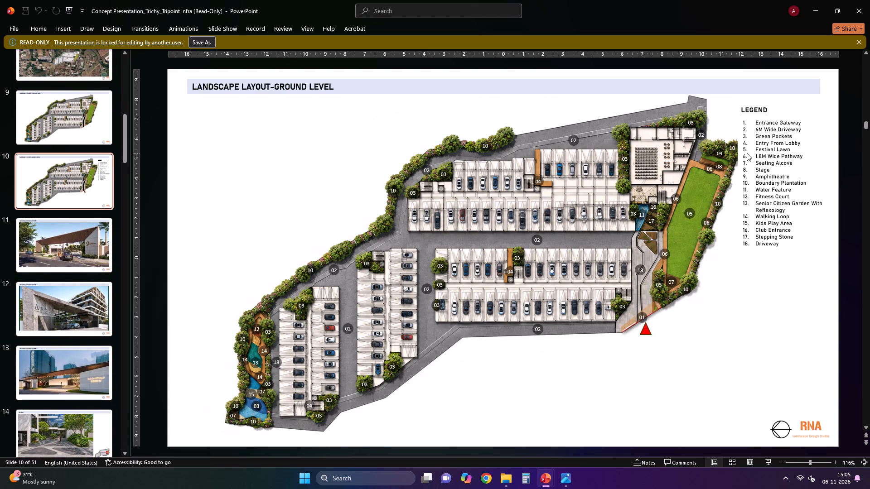
left_click(257, 115)
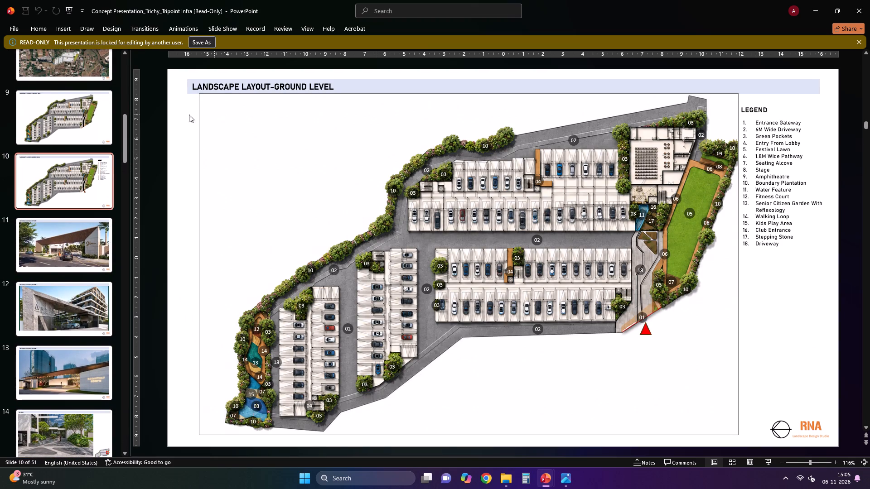
left_click(179, 105)
left_click_drag(177, 84, 206, 114)
scroll(85, 249, "down", 2)
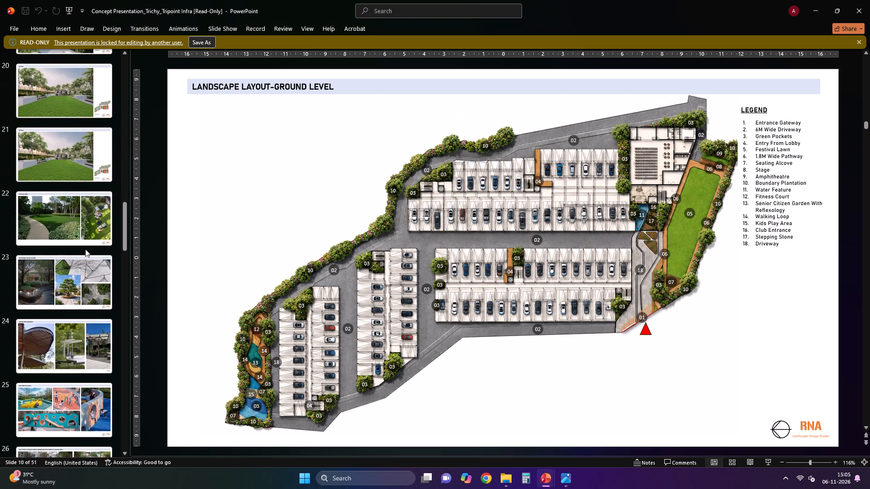
scroll(85, 249, "down", 1)
On slide 31, Landscape Layout – Terrace Without Bridge, copy all the plan's number markers together with the legend heading and list.
left_click(58, 421)
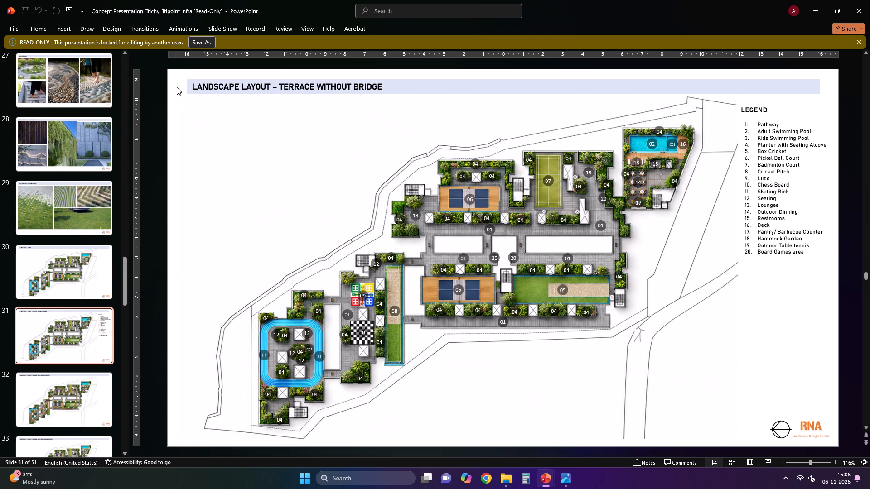
left_click_drag(177, 87, 726, 423)
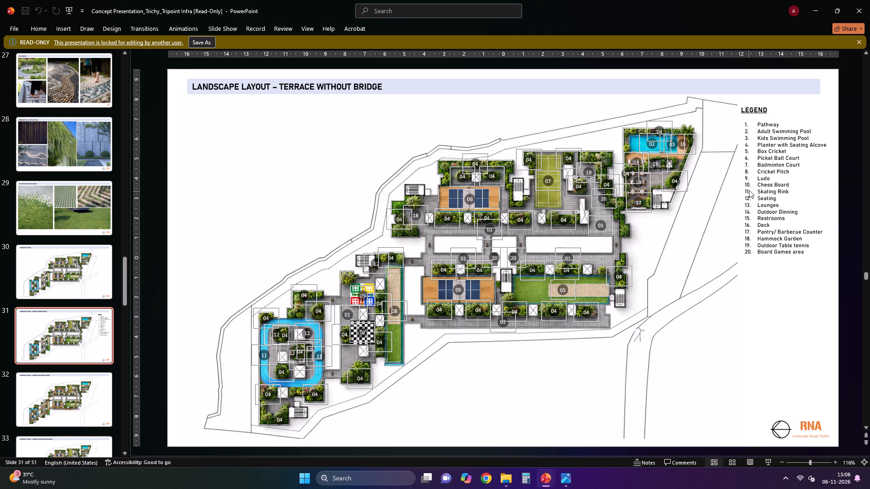
left_click(798, 264, "shift")
left_click_drag(796, 292, 782, 269, "ctrl")
left_click(782, 269, "ctrl")
double_click(770, 212, "ctrl")
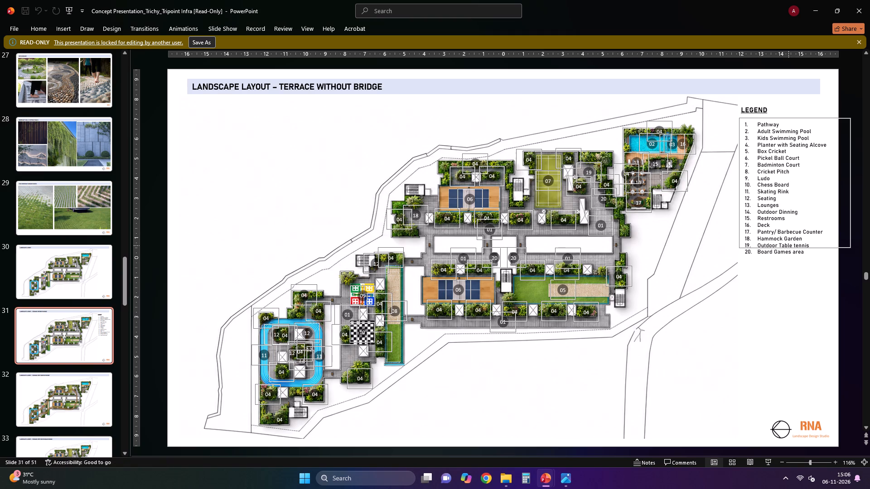
left_click(792, 246, "ctrl")
left_click(795, 254, "ctrl")
left_click(769, 107, "ctrl")
key("ctrl+c")
Paste the copied number markers and legend onto the slide in Concept Presentation_Trichy_Tripoint Infra 1.
left_click(553, 475)
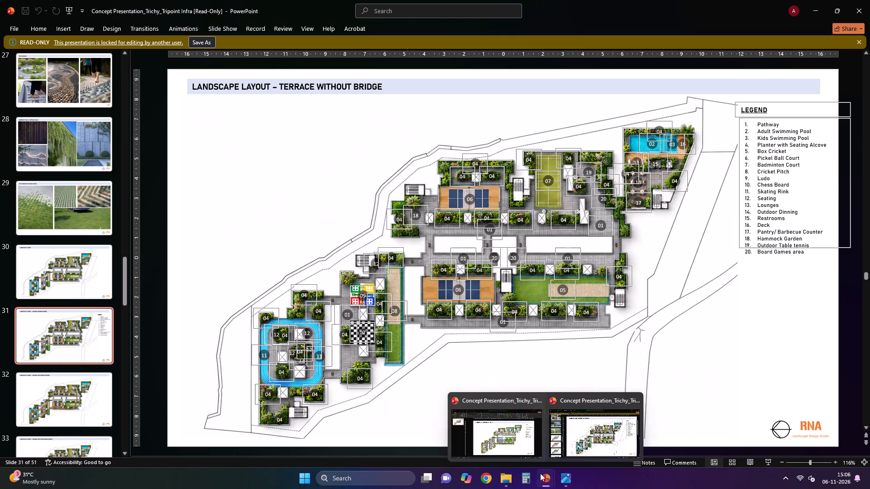
left_click(511, 441)
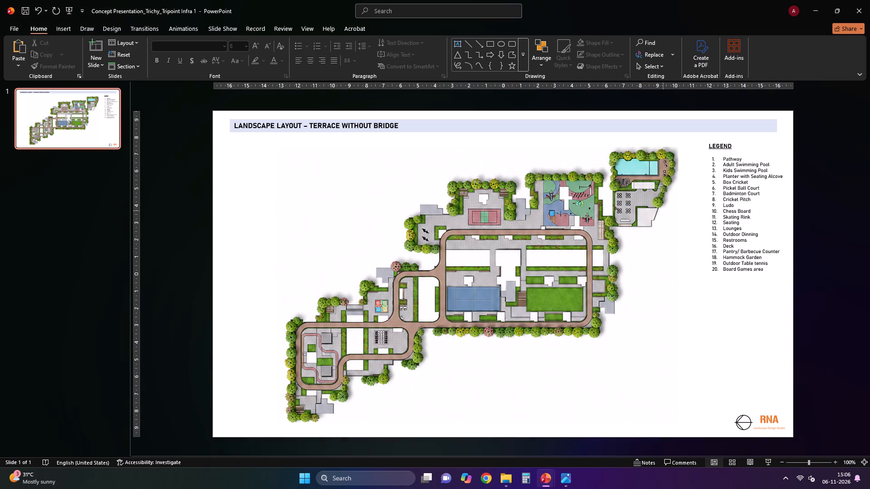
key("ctrl+v")
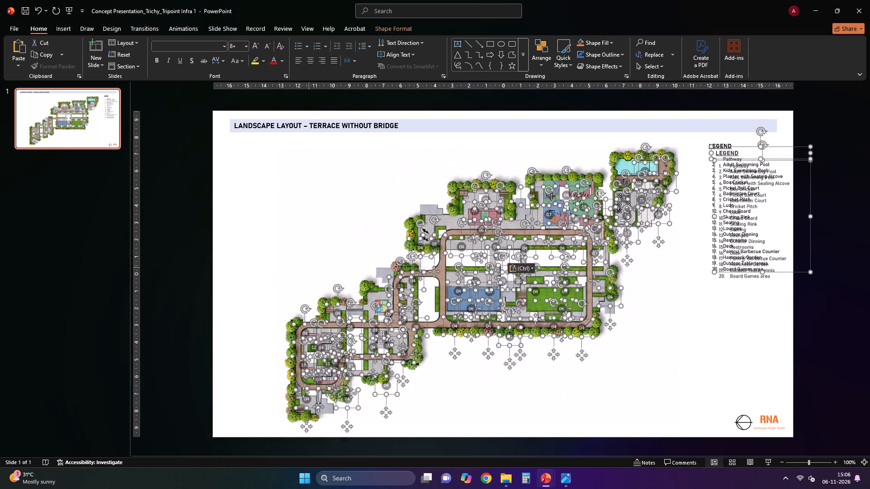
left_click(317, 199)
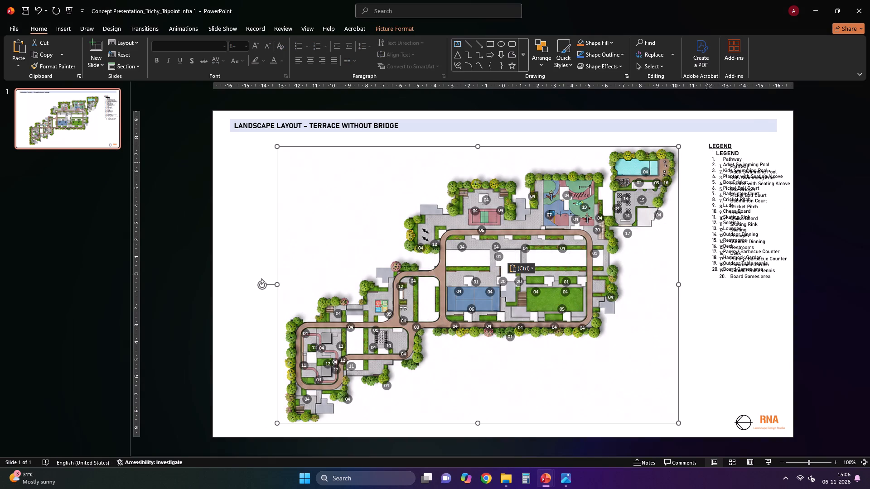
Delete the original legend heading and list that overlap the pasted legend, keeping the pasted ones.
left_click(707, 146)
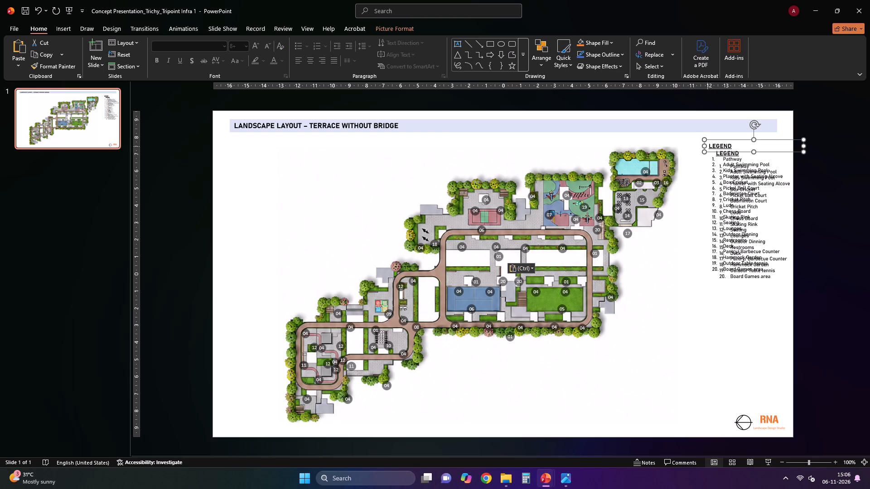
key("Escape")
left_click_drag(699, 138, 789, 300)
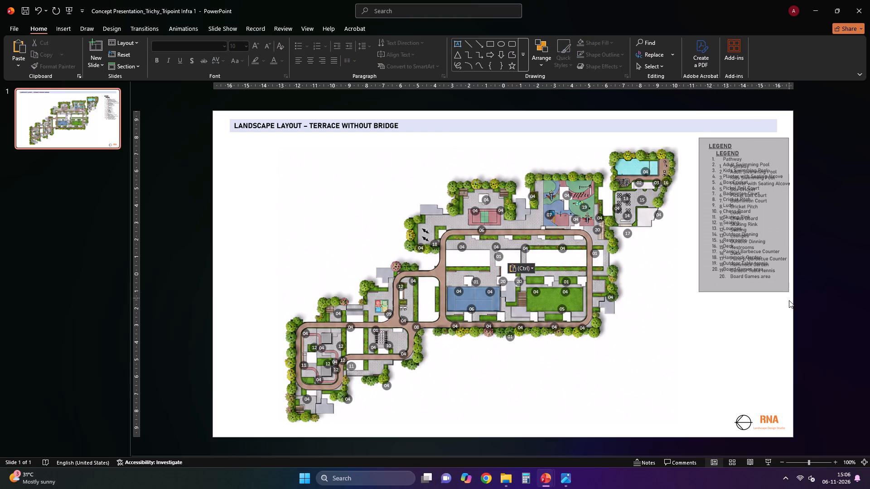
left_click_drag(789, 300, 804, 317)
key("Delete")
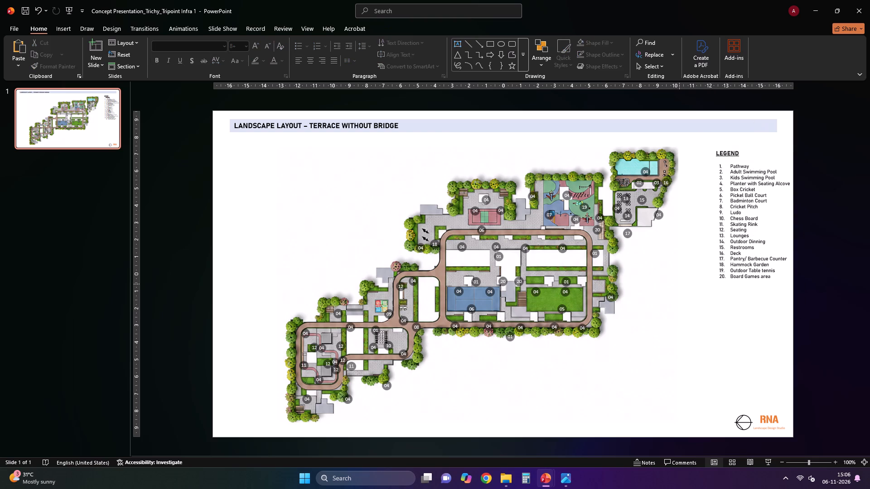
left_click(748, 278)
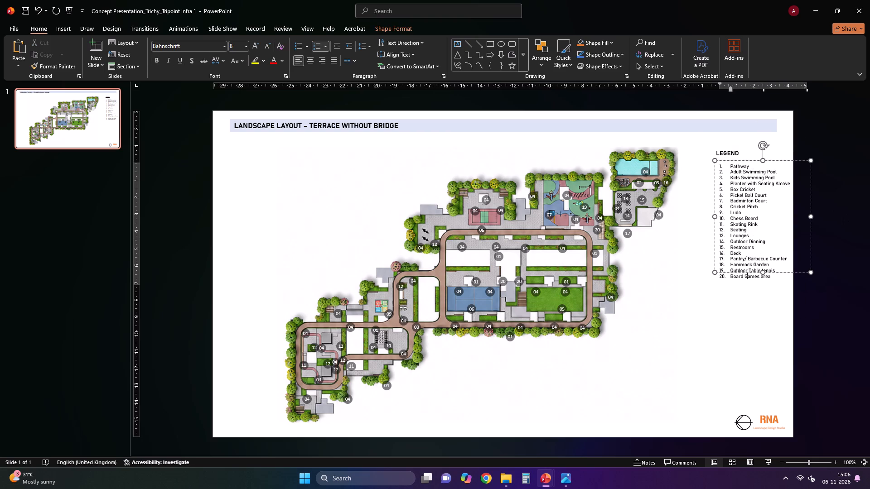
key("Escape")
key("Escape")
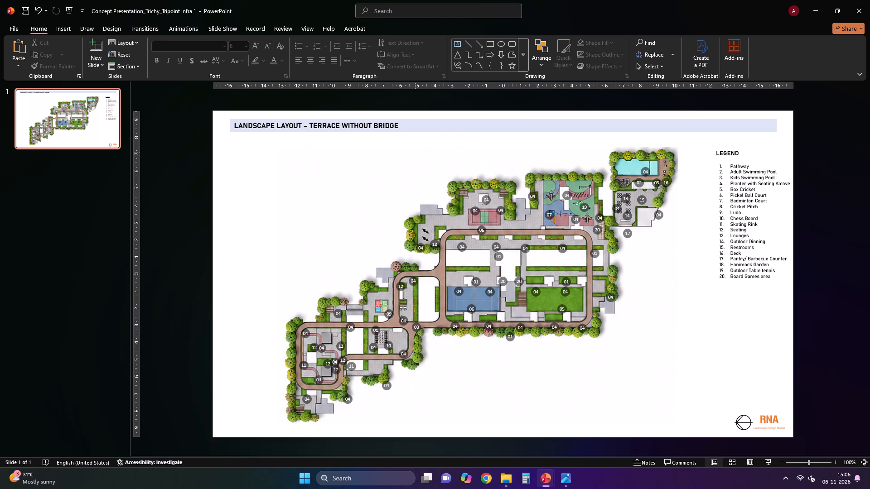
Copy slide 31 from the read-only presentation and paste it after slide 1 in Concept Presentation_Trichy_Tripoint Infra 1.
left_click(548, 484)
left_click(567, 447)
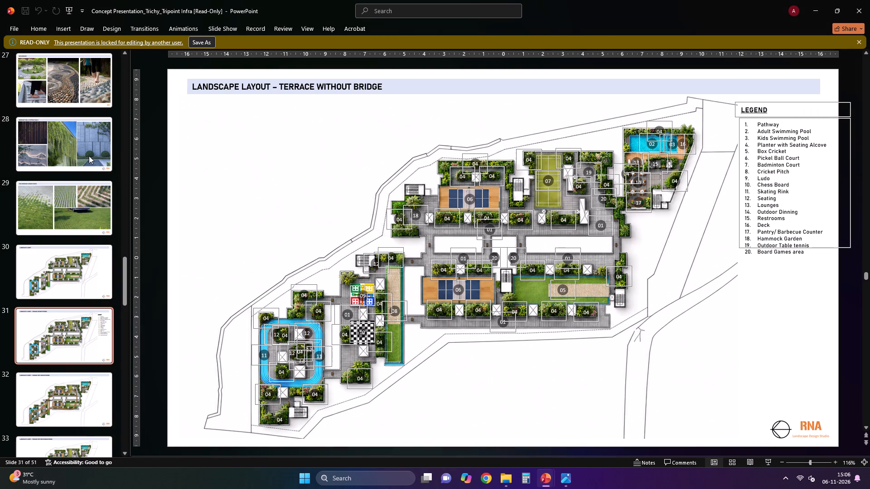
right_click(87, 328)
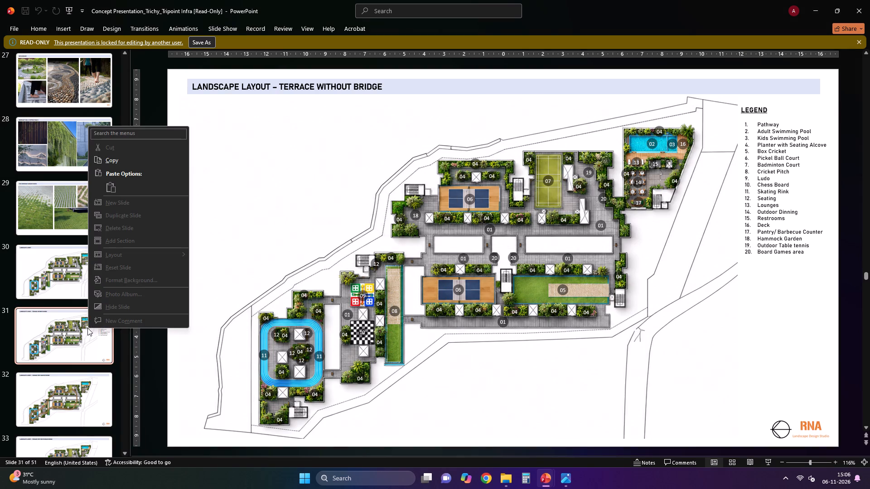
left_click(113, 158)
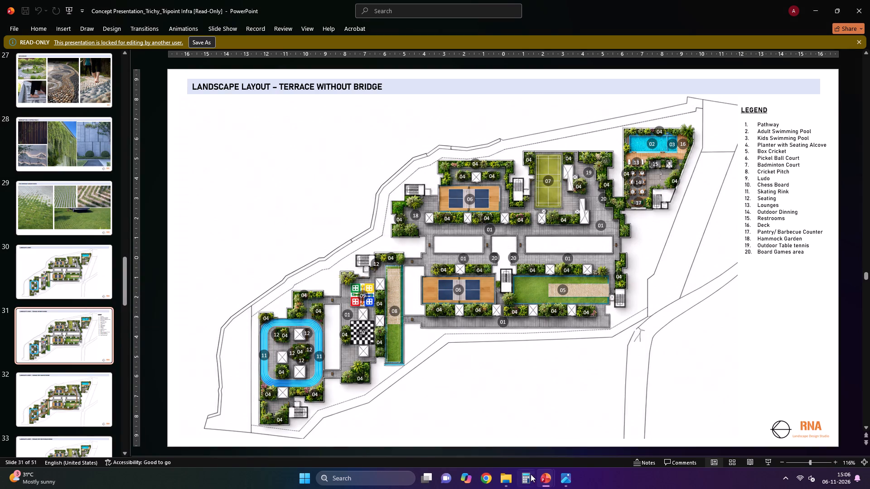
left_click(545, 487)
left_click(512, 445)
right_click(44, 252)
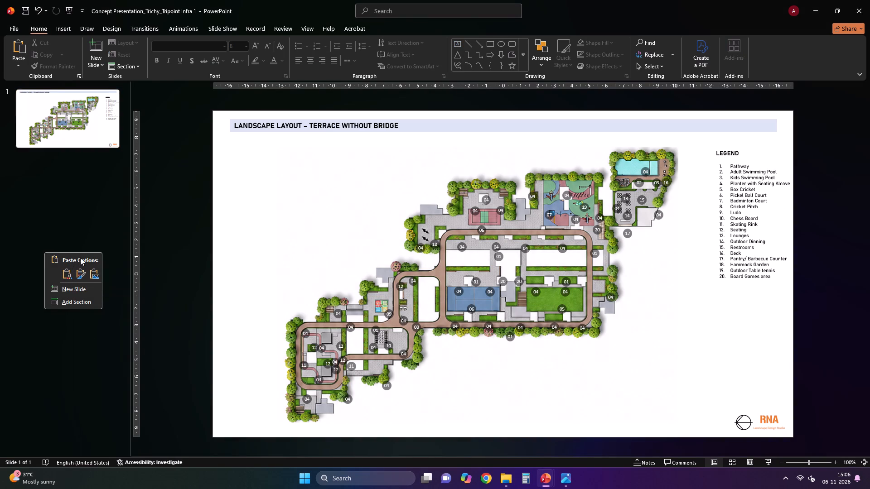
left_click(69, 273)
key("Escape")
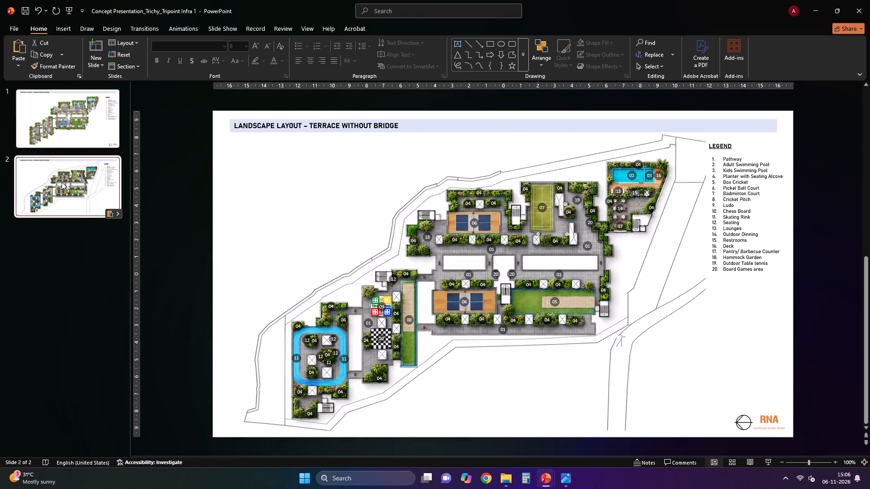
Compare the rendered terrace plan and markers on slide 1 with the original layout on slide 2.
left_click(62, 182)
left_click(105, 120)
left_click(65, 199)
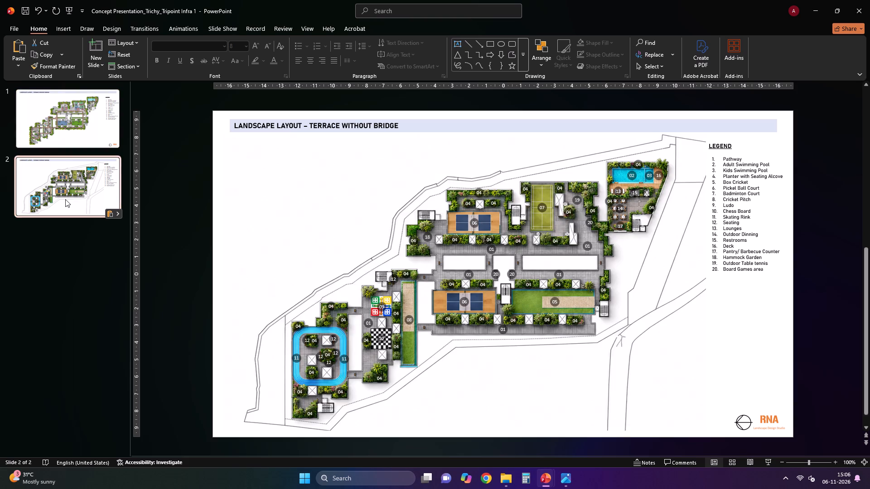
left_click(58, 126)
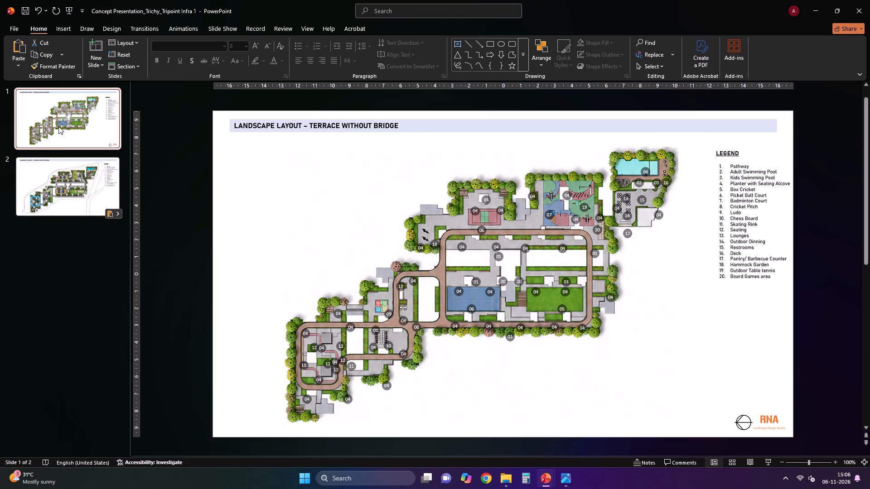
left_click(57, 169)
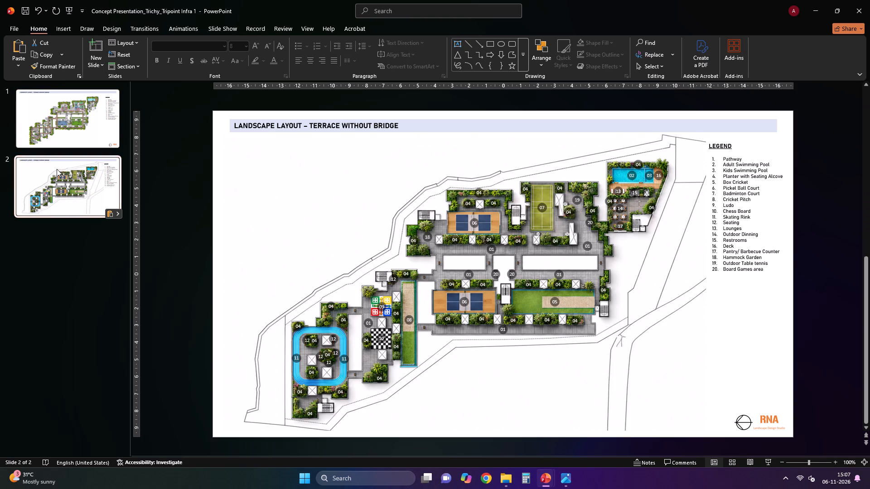
left_click(57, 117)
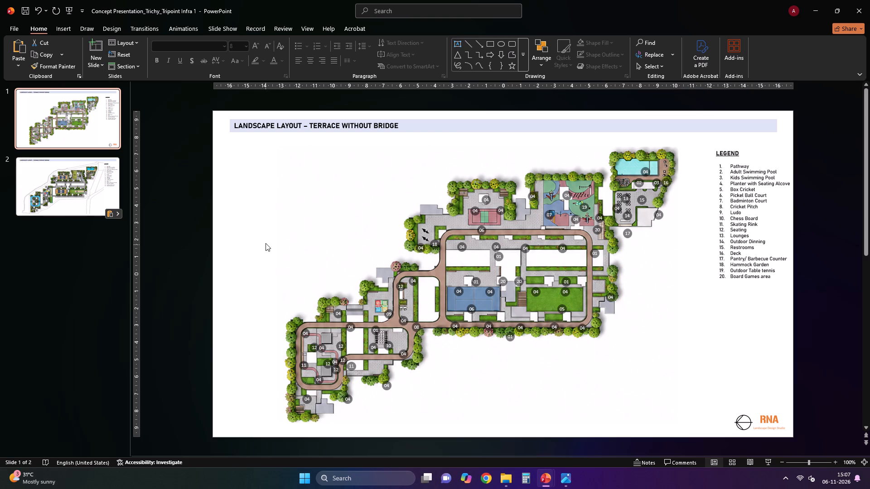
left_click(86, 180)
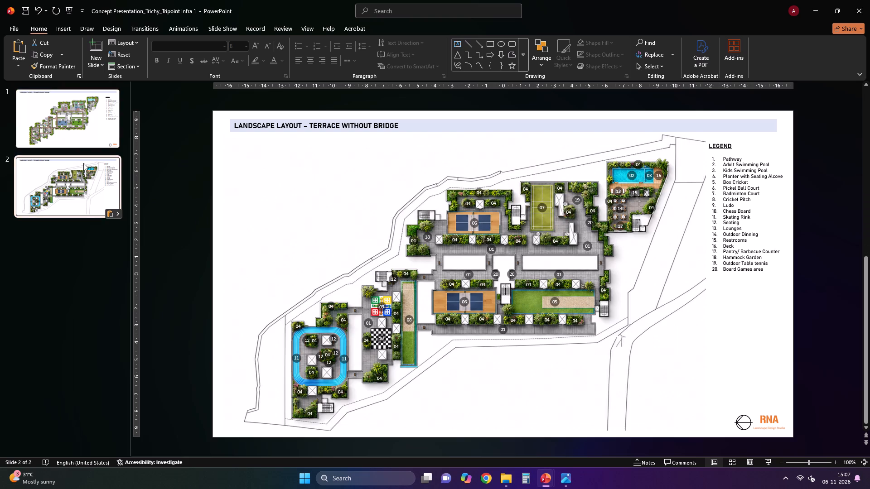
Copy the original terrace plan picture from slide 2 and paste it onto slide 1.
key("Escape")
left_click(296, 277)
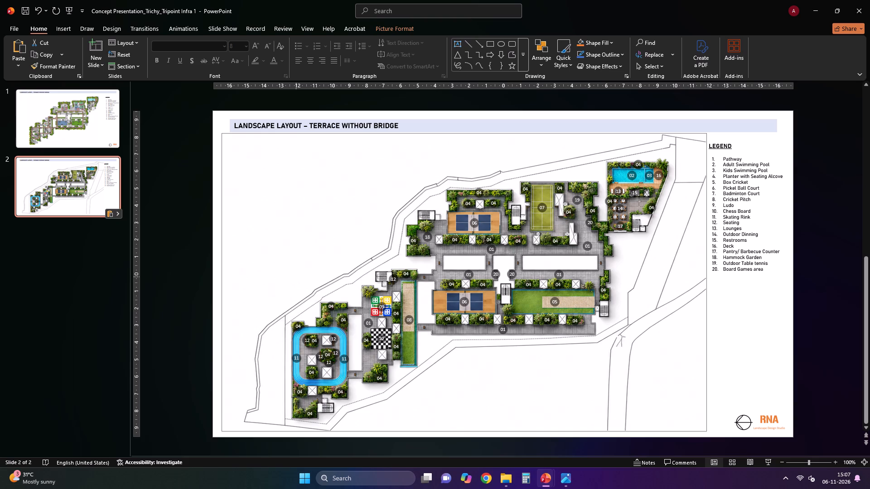
key("ctrl+c")
left_click(73, 137)
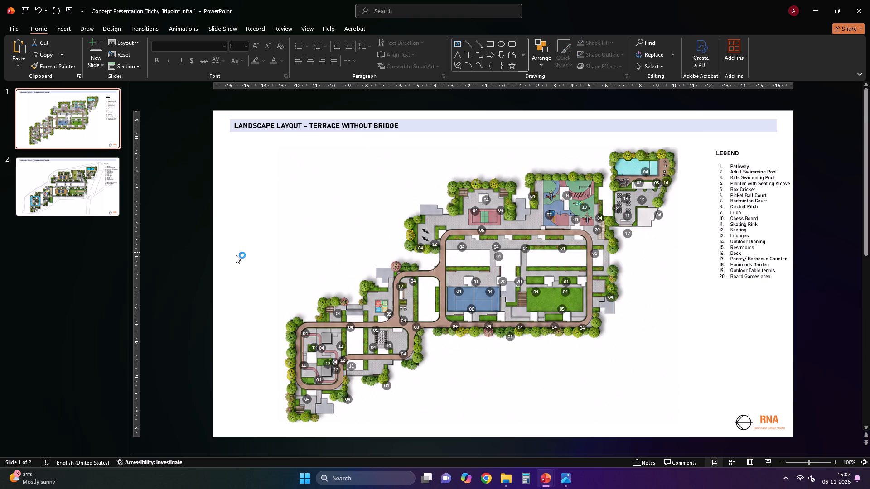
key("ctrl+v")
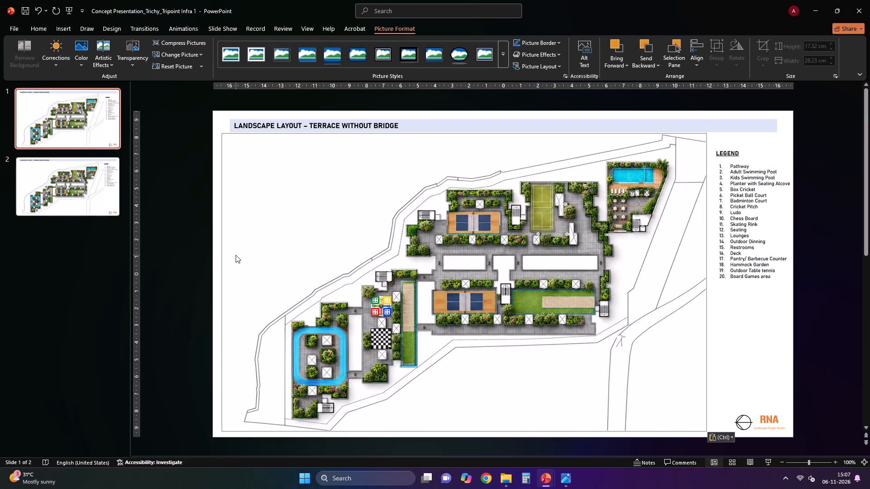
Send the pasted original plan picture on slide 1 to the back.
left_click(287, 257)
right_click(287, 257)
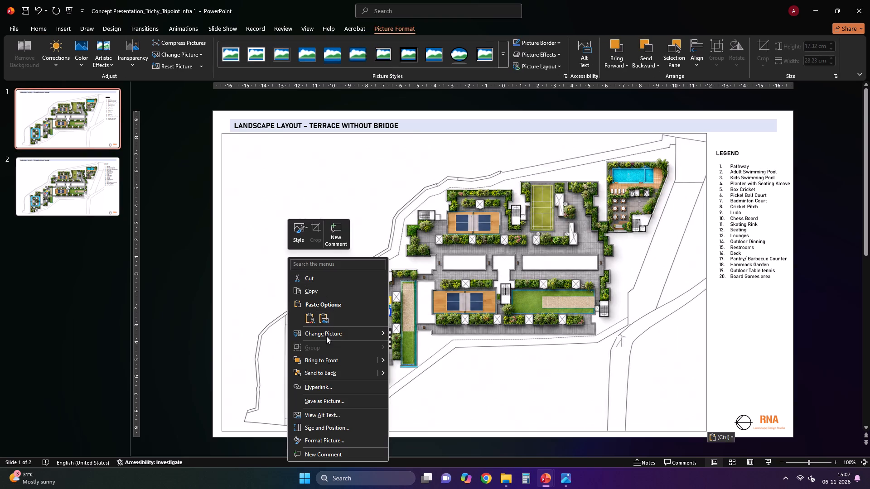
left_click(329, 368)
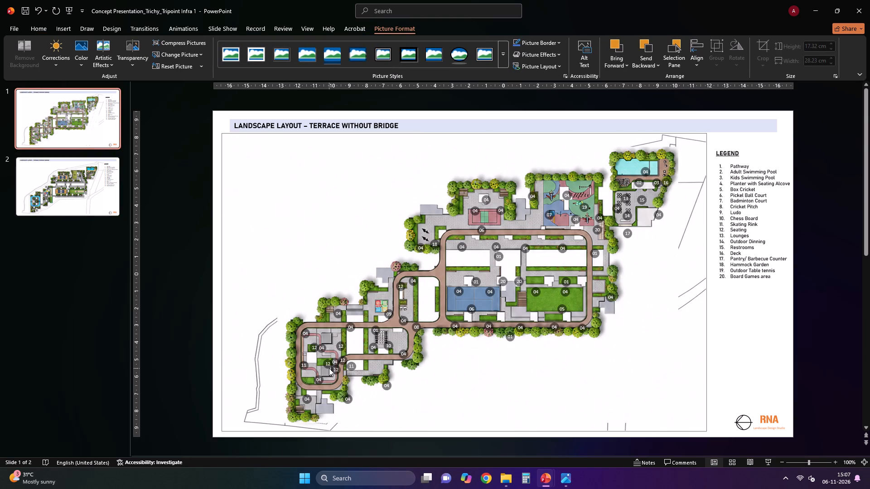
left_click(244, 321)
left_click(366, 343)
key("Escape")
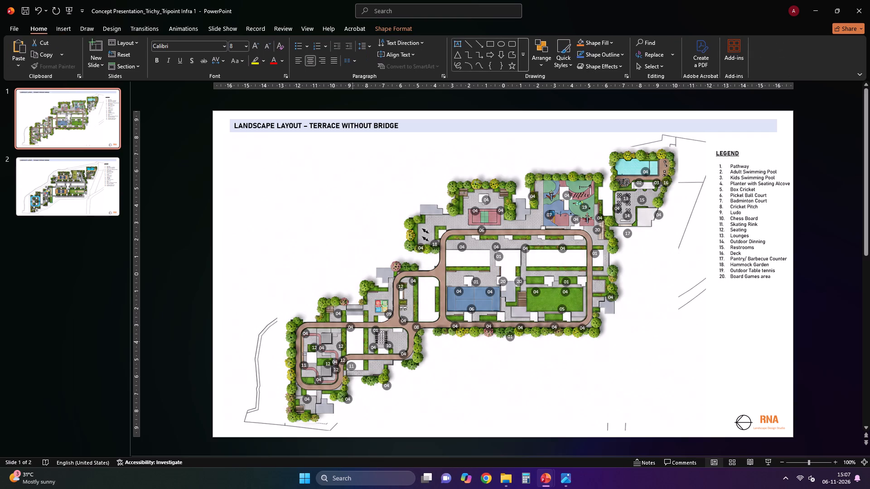
left_click(353, 341)
right_click(213, 275)
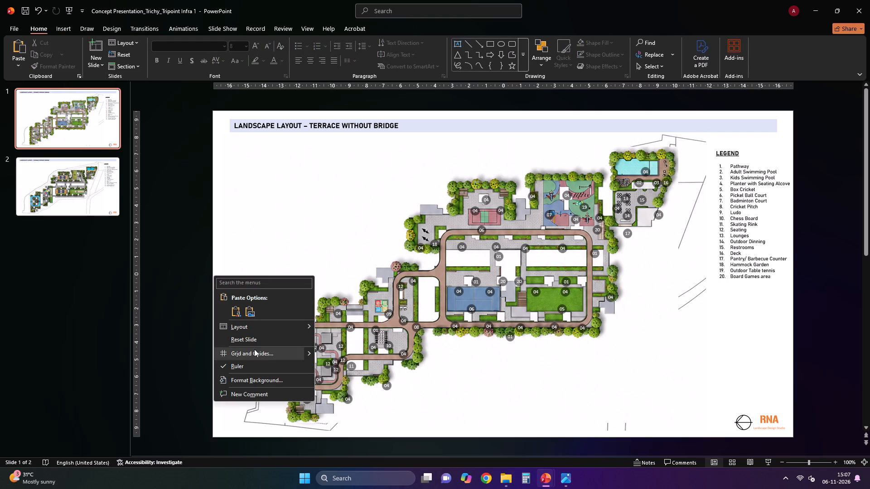
key("Escape")
Send the rendered terrace plan picture to the back, behind the original plan and the number markers.
left_click(444, 274)
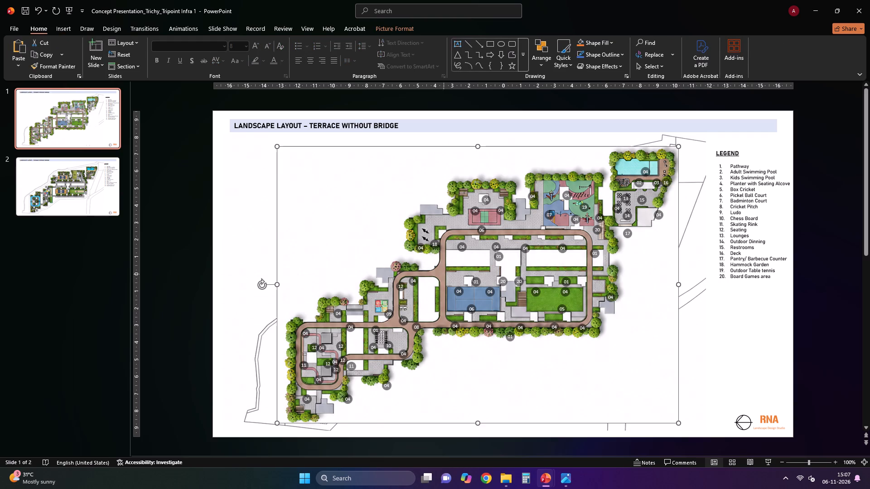
right_click(336, 241)
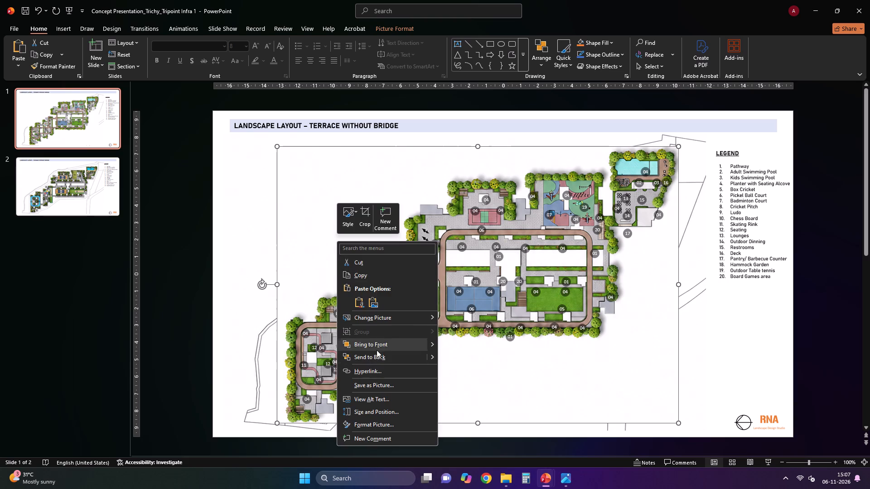
double_click(381, 353)
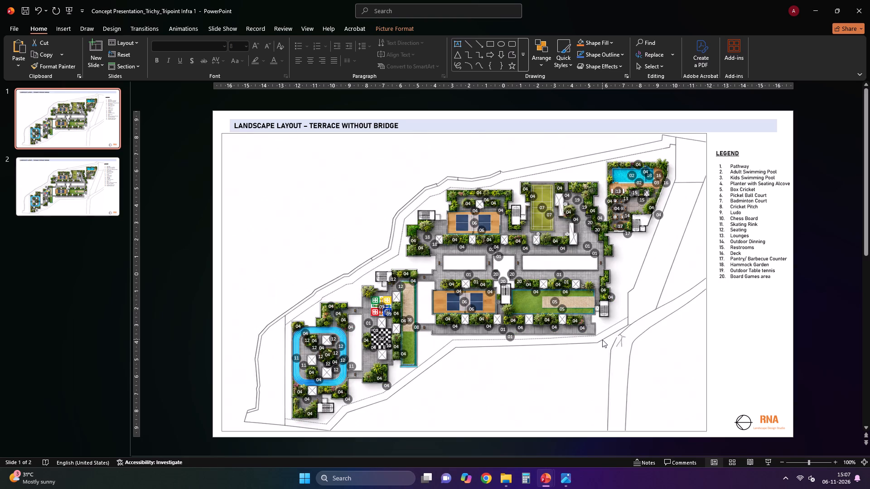
Draw a horizontal reference line along the original plan's lower building edge, extending to the plan picture's right edge.
left_click(467, 43)
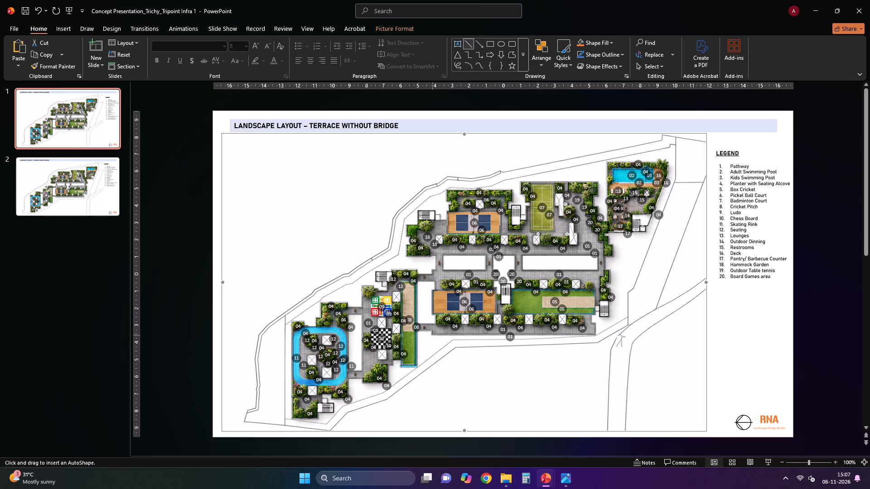
left_click_drag(432, 335, 439, 335)
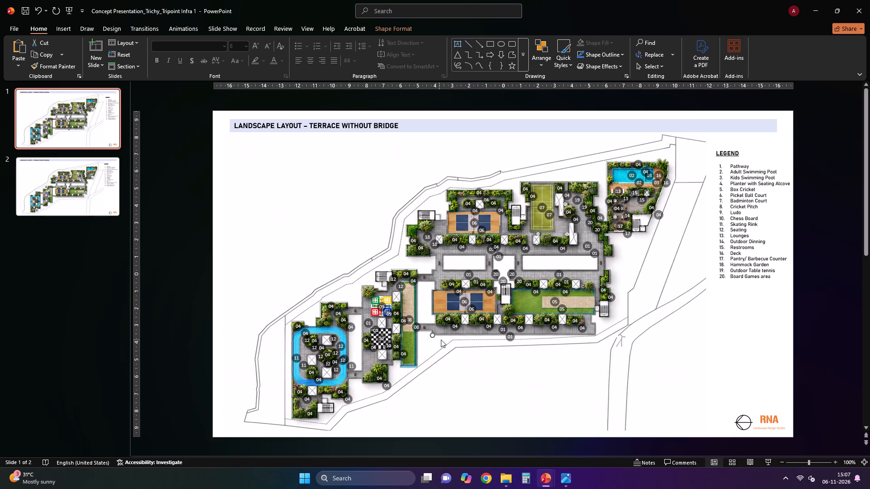
left_click_drag(431, 335, 626, 340)
left_click_drag(626, 340, 708, 333)
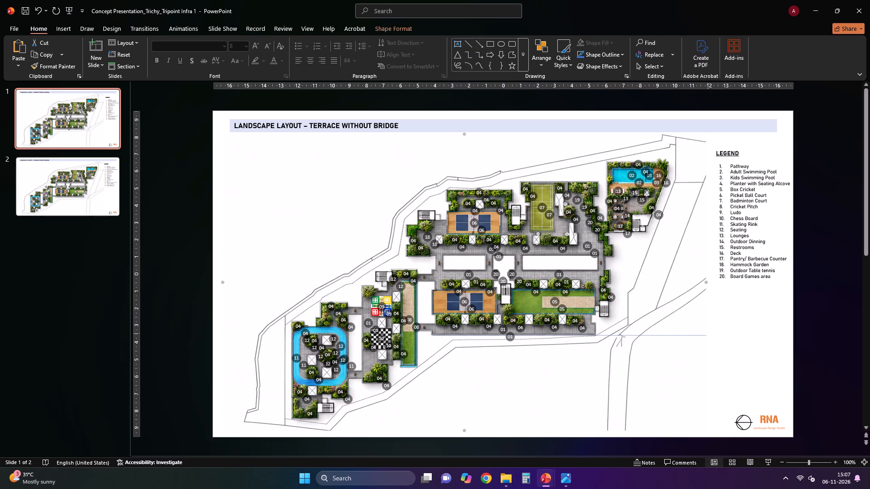
left_click_drag(708, 333, 709, 336)
left_click(740, 353)
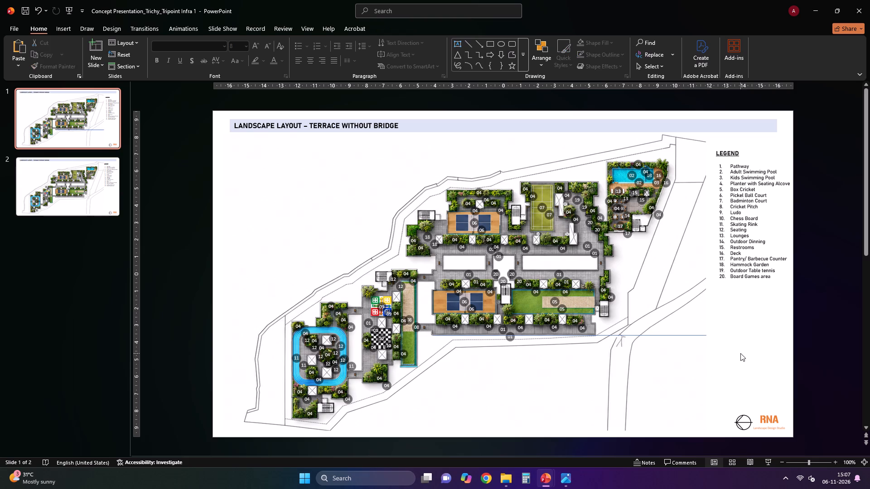
key("Escape")
Draw a short vertical reference line crossing the horizontal one at the lower-right corner of the building.
left_click(469, 44)
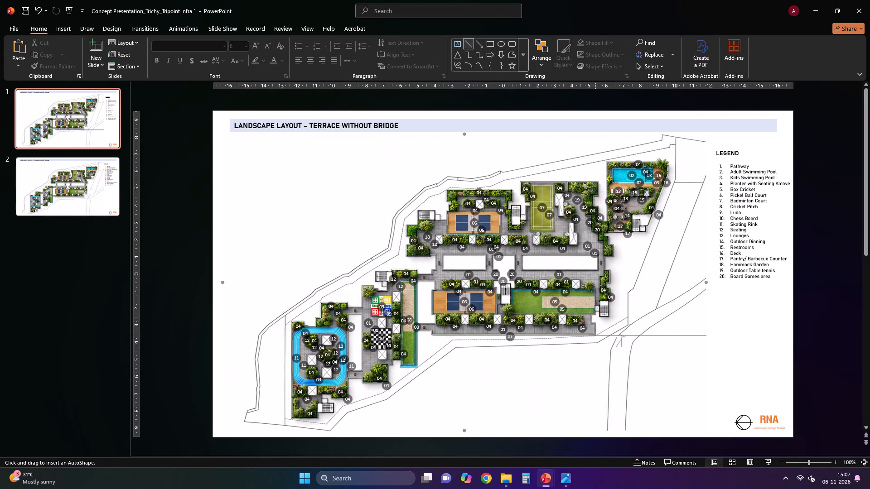
left_click_drag(595, 323, 596, 350)
key("Escape")
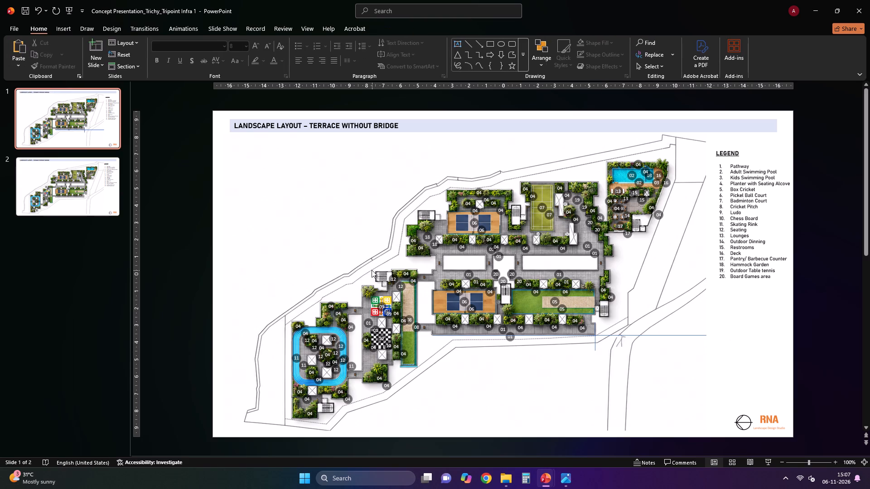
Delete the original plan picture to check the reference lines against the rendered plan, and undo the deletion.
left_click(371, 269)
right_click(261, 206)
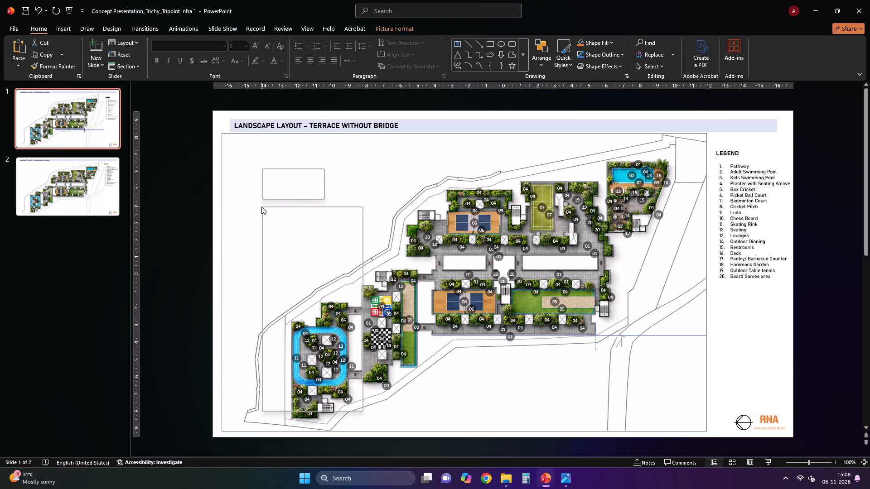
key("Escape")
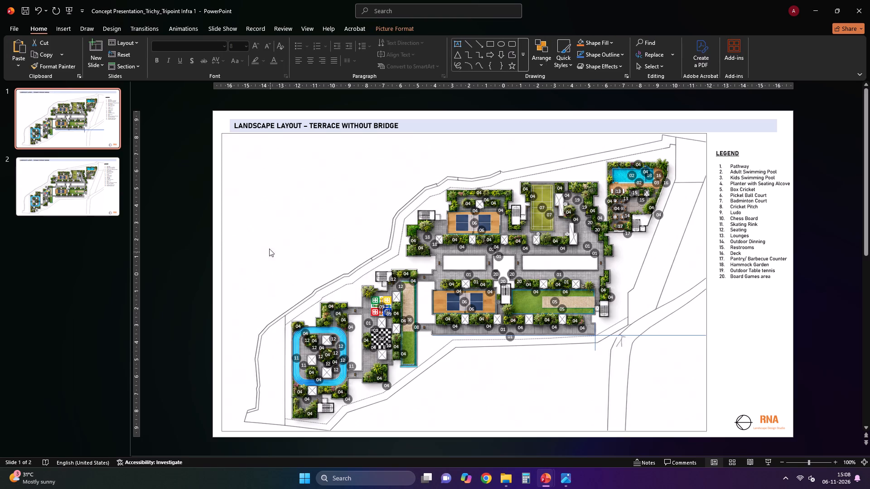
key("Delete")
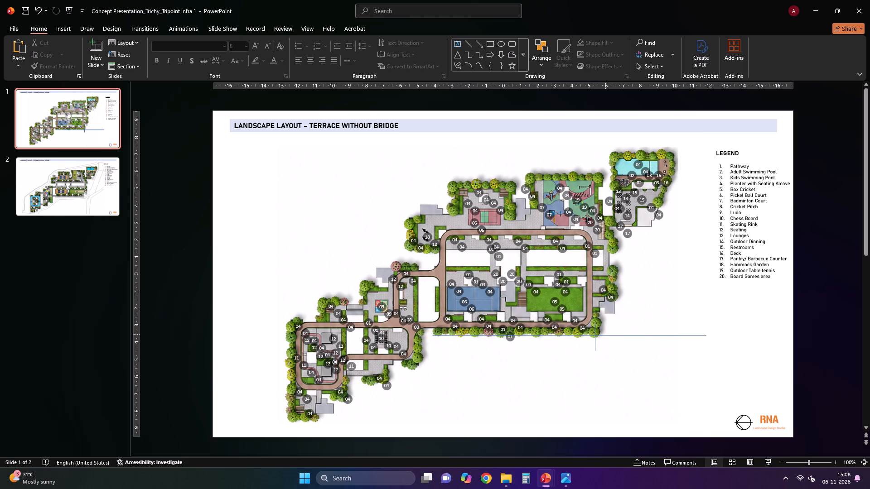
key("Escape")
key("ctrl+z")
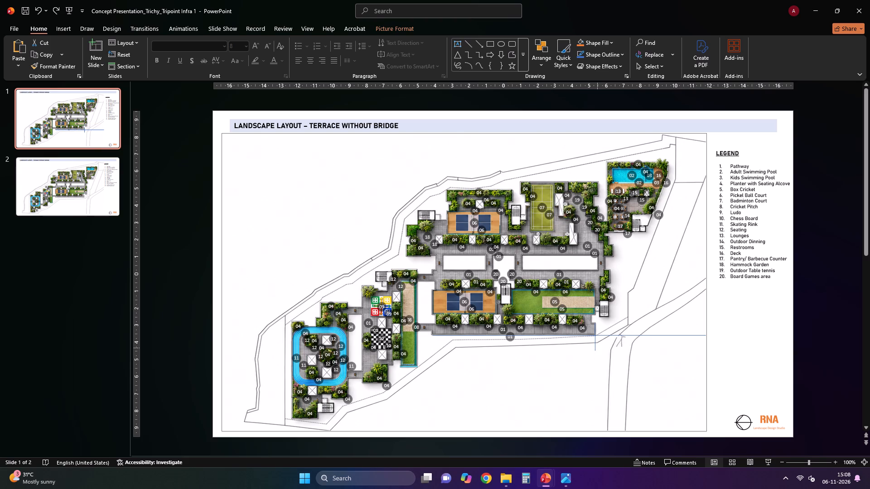
Move the horizontal and vertical reference lines together slightly upward along the original plan's lower building edge.
key("Escape")
left_click(612, 335)
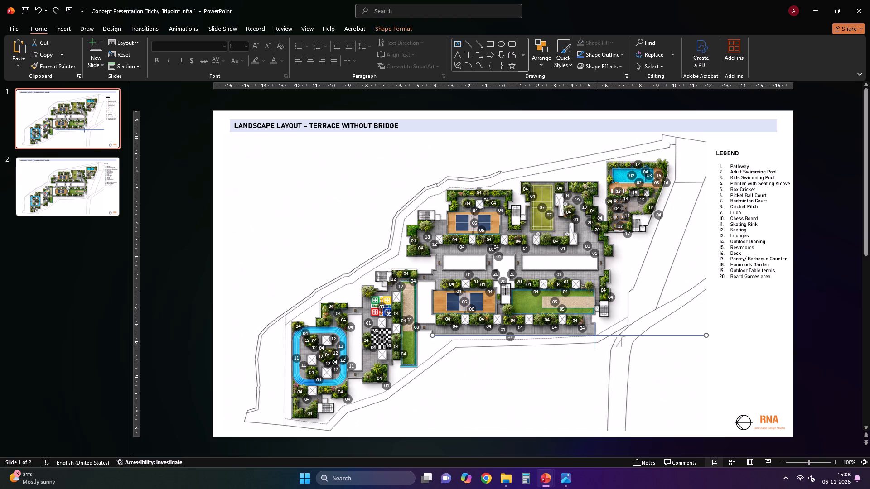
left_click(596, 347, "shift")
left_click_drag(609, 334, 610, 330)
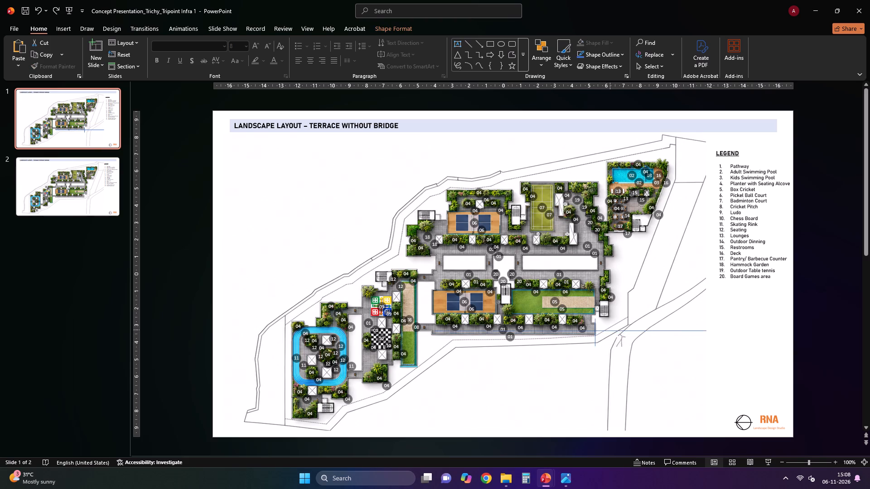
left_click_drag(610, 330, 608, 324)
key("Escape")
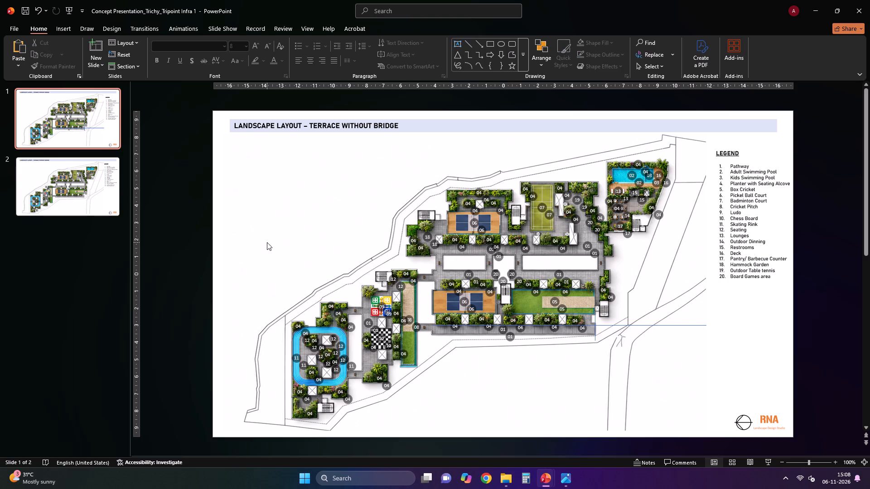
Delete the original plan picture from the first slide, leaving the rendered terrace plan beneath the markers.
left_click(317, 264)
key("Delete")
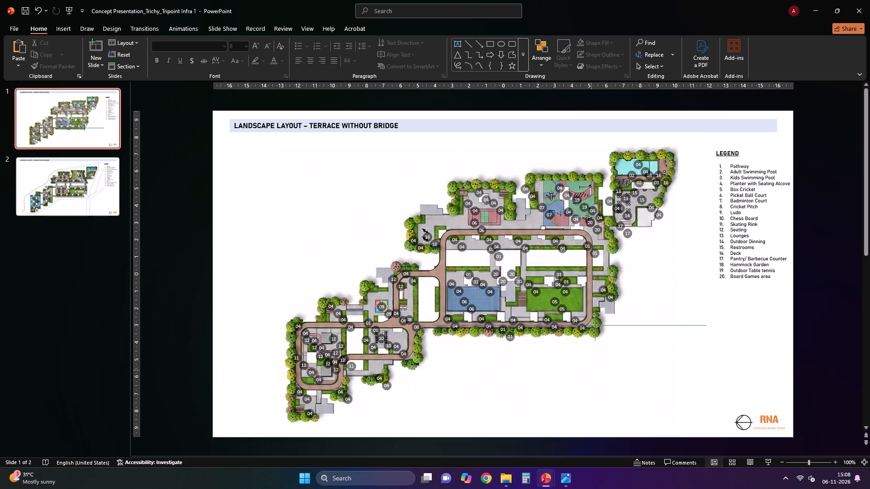
Enlarge the rendered terrace plan slightly from its lower-right corner to fit it to the reference lines.
left_click(368, 372)
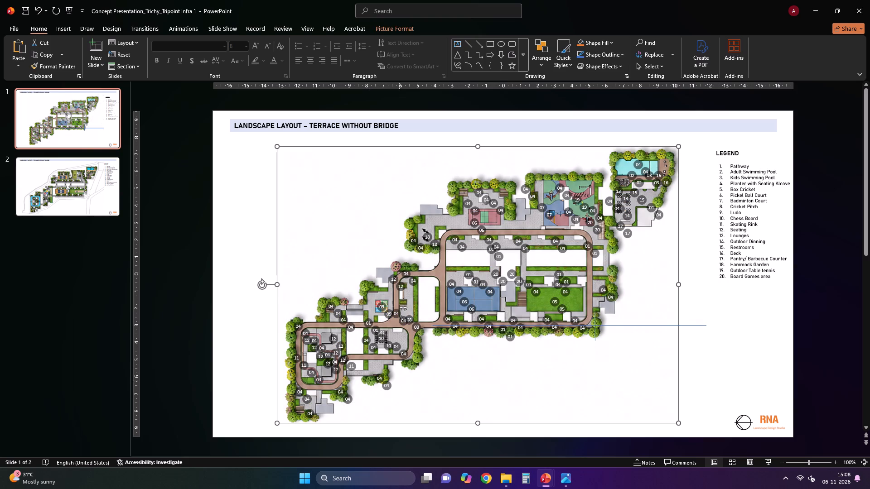
left_click_drag(677, 423, 683, 426)
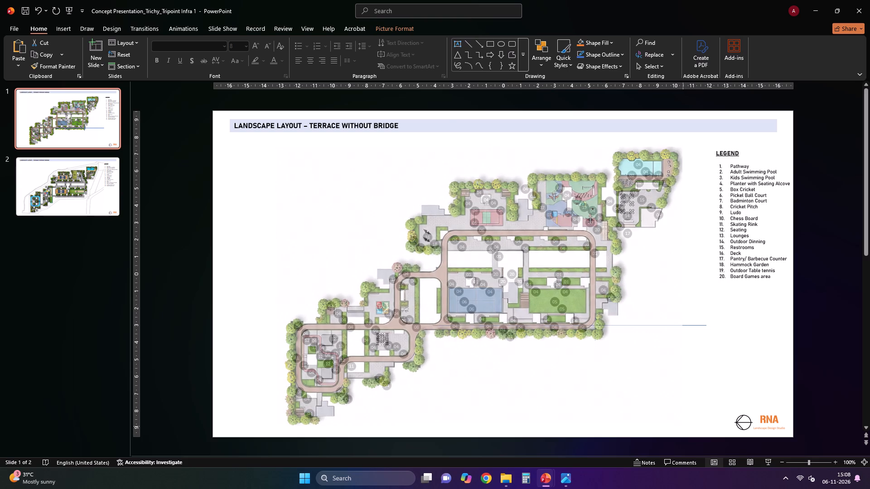
left_click_drag(683, 426, 687, 431)
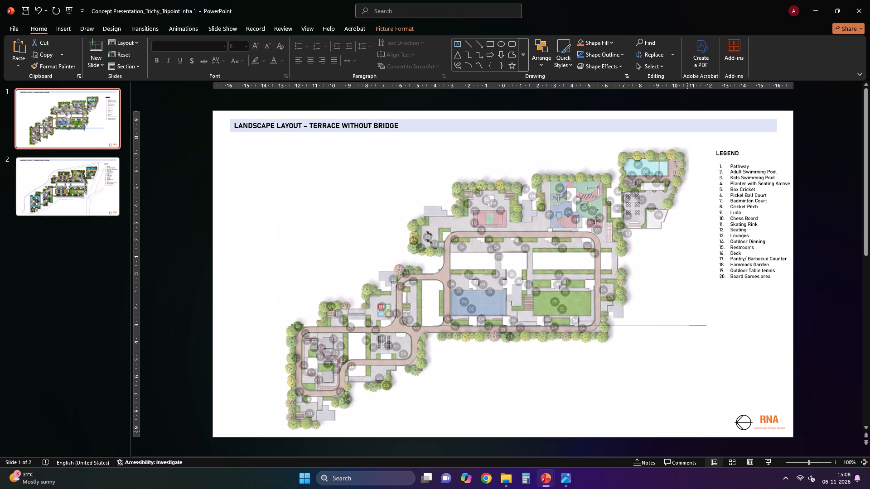
left_click_drag(687, 431, 680, 428)
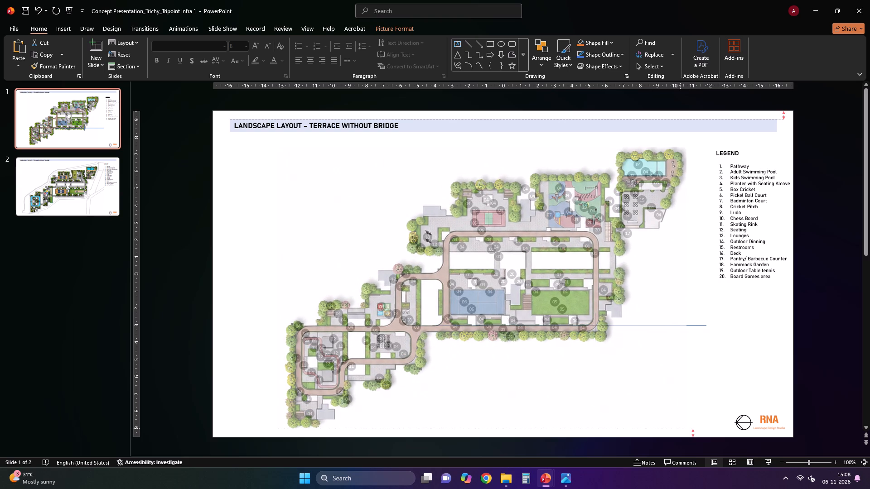
left_click_drag(680, 428, 682, 427)
key("Escape")
key("Escape")
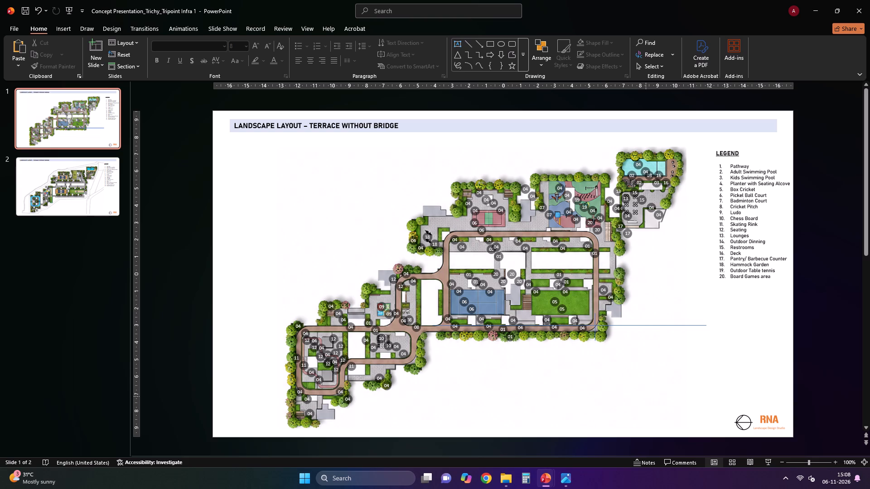
key("Escape")
Delete the doubled number markers and both reference lines from the first slide's rendered plan.
left_click_drag(192, 123, 668, 436)
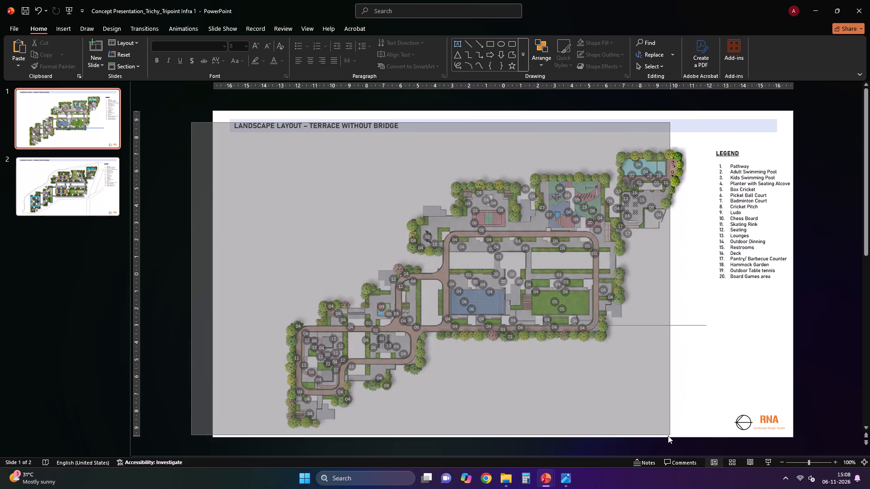
left_click_drag(668, 436, 667, 436)
key("Delete")
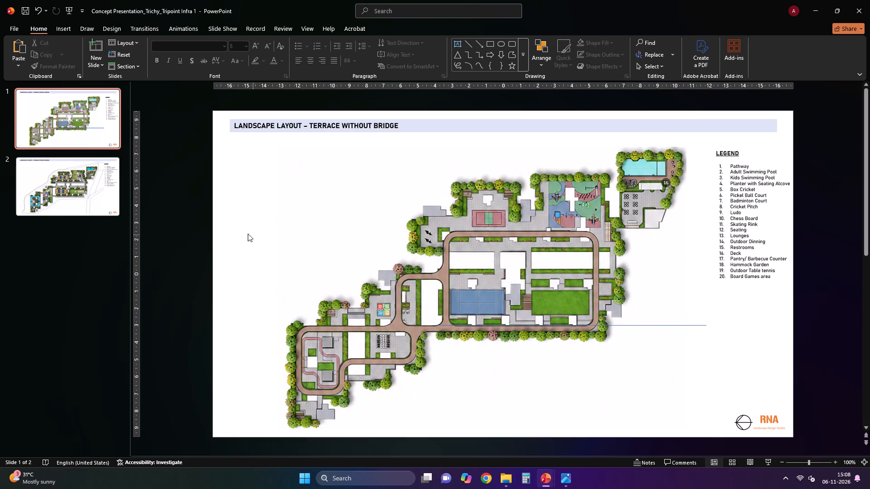
left_click_drag(186, 230, 723, 404)
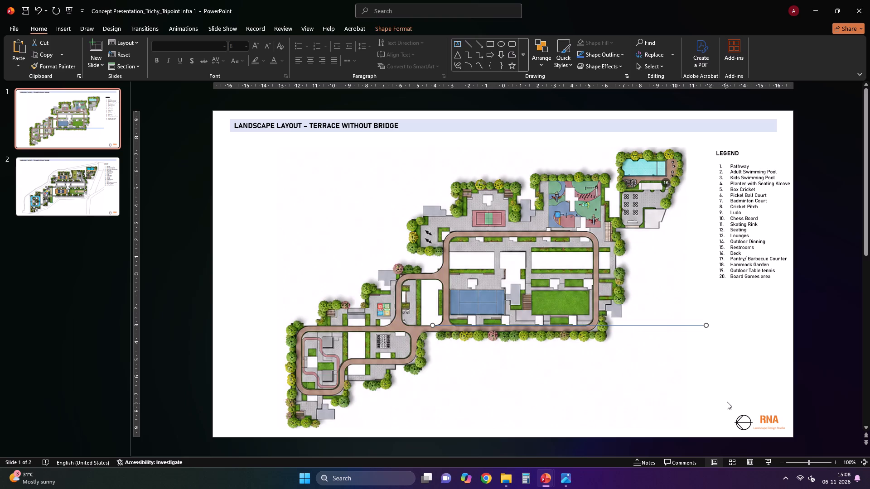
key("Delete")
Nudge the rendered terrace plan one increment up and two increments left.
left_click(503, 274)
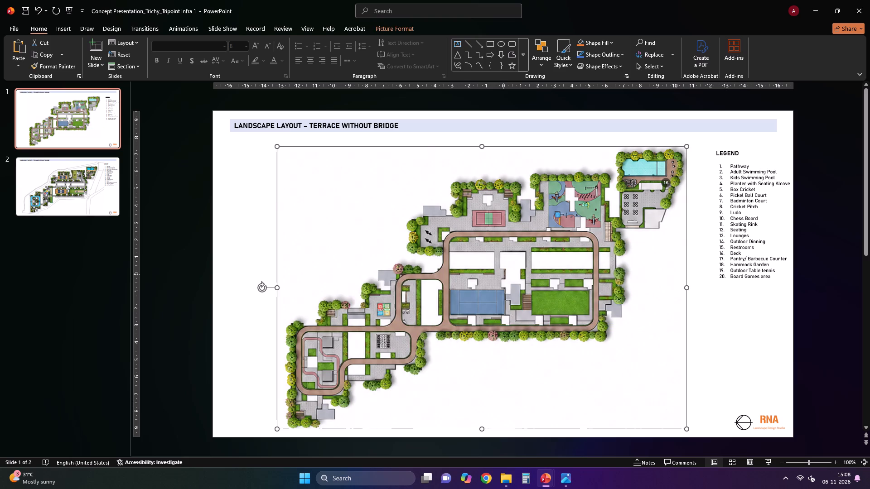
key("Up")
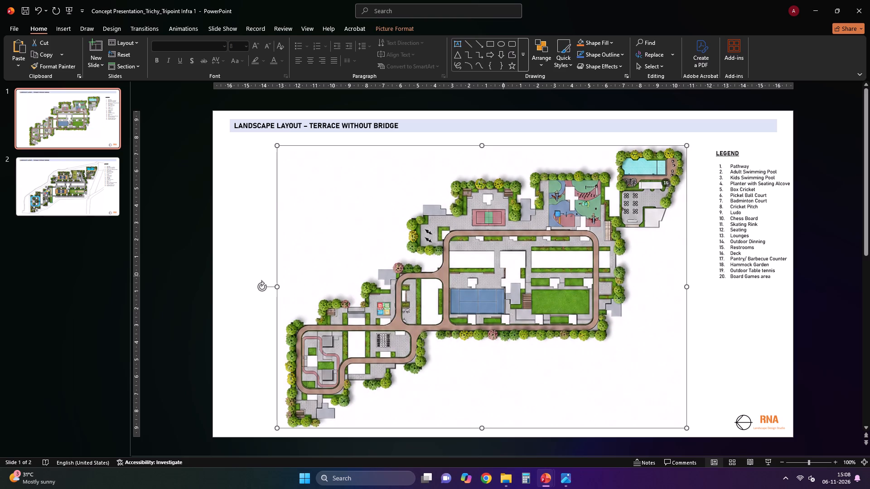
key("Left")
key("Left")
Delete the leftover 16 marker beside the swimming pool on the rendered plan.
left_click(513, 107)
left_click_drag(517, 99, 681, 269)
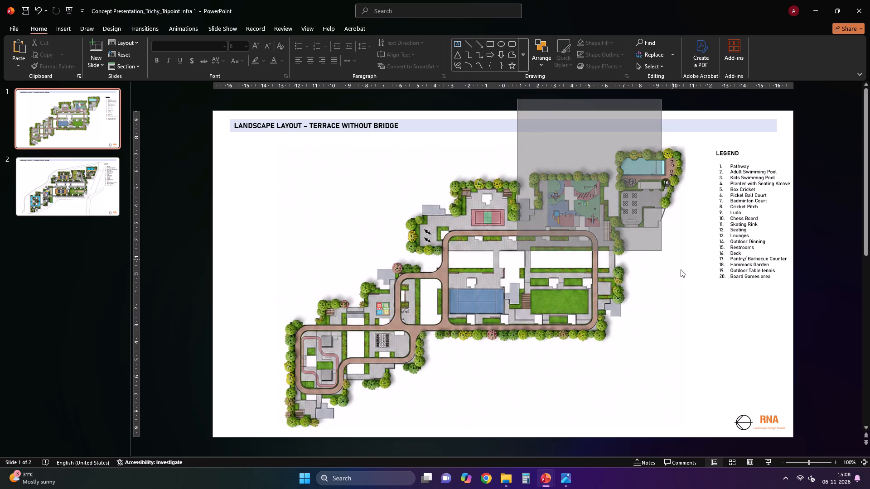
left_click_drag(681, 269, 691, 284)
key("Delete")
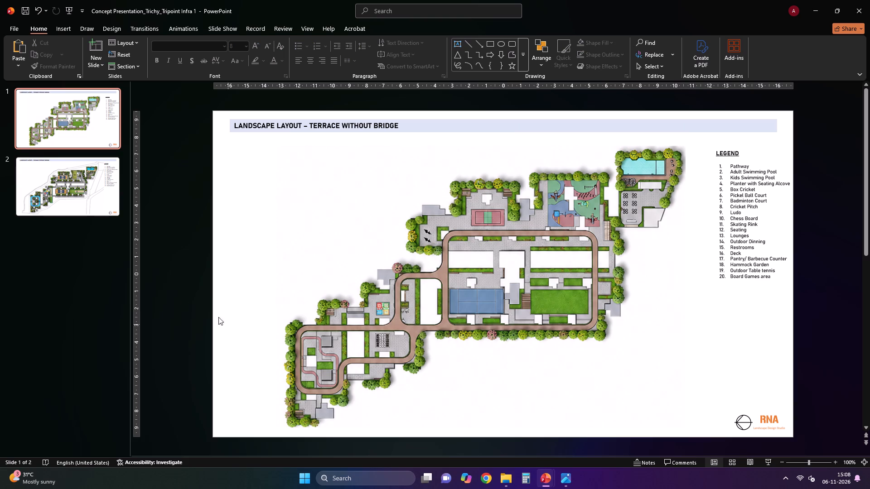
left_click(179, 299)
key("Escape")
Copy all the number markers over the original plan on the second slide, leaving out the plan picture and legend.
left_click(63, 186)
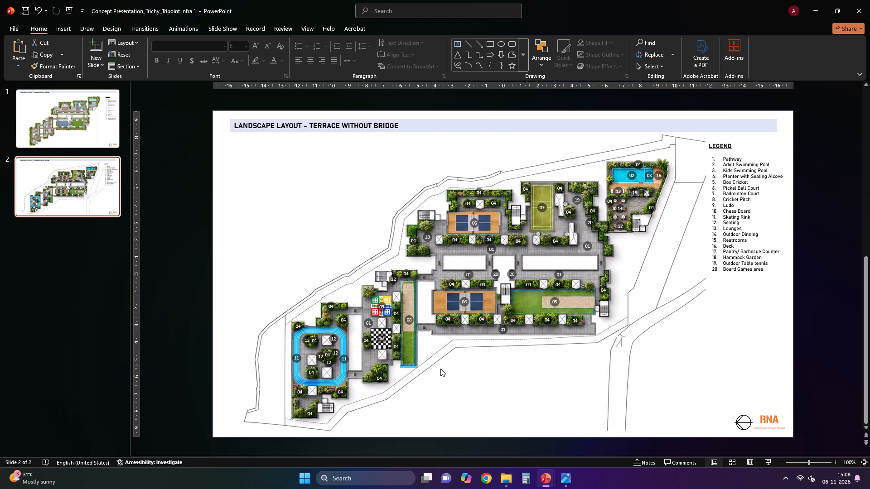
left_click_drag(194, 206, 485, 441)
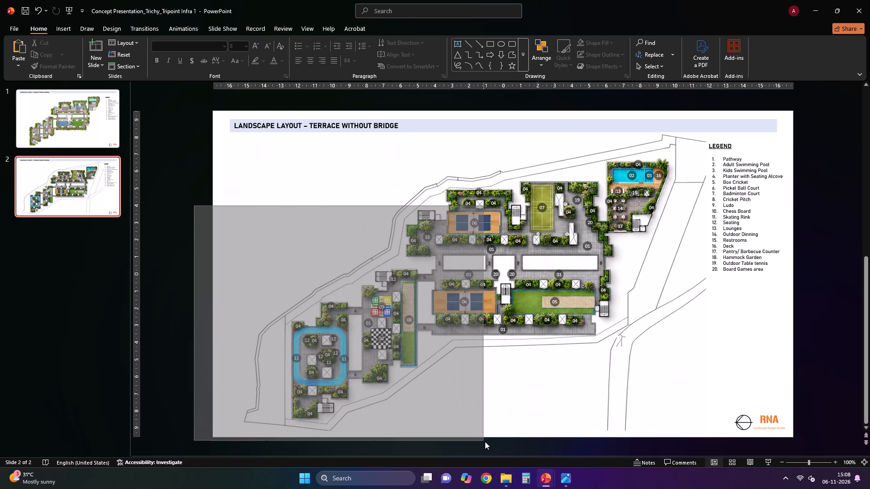
left_click_drag(485, 441, 491, 425)
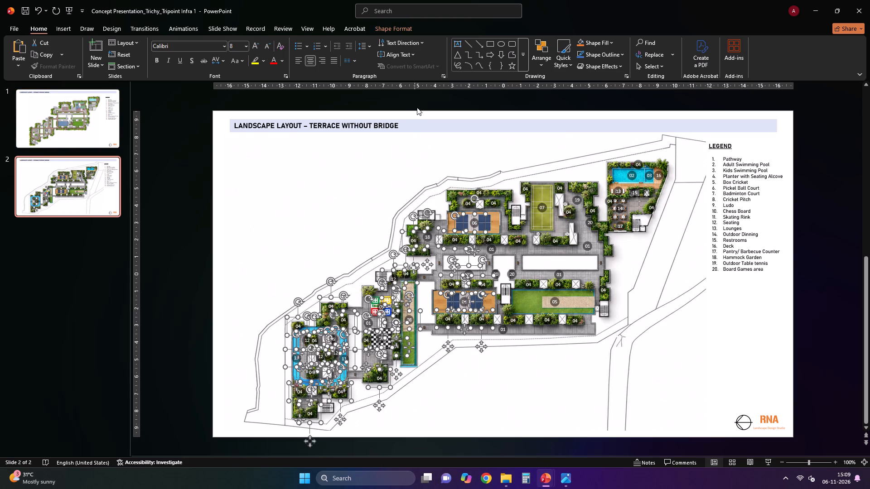
left_click_drag(409, 105, 674, 379)
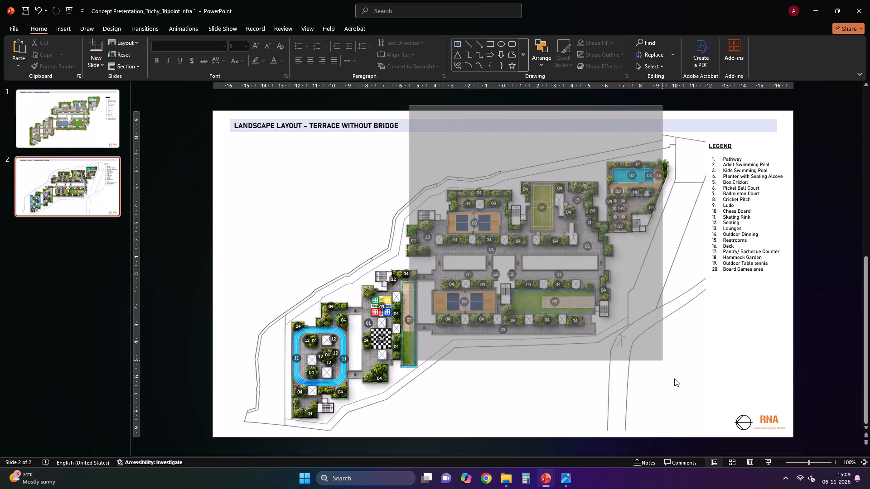
left_click_drag(674, 379, 688, 393)
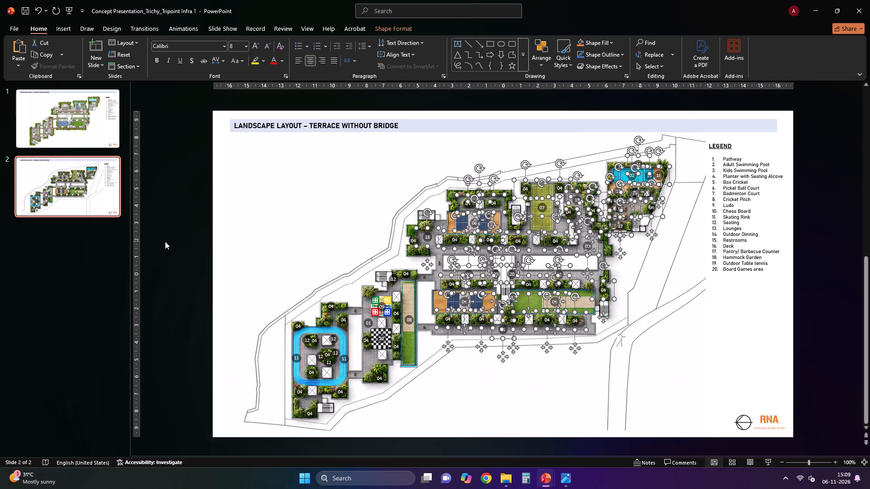
left_click_drag(165, 241, 575, 441, "ctrl")
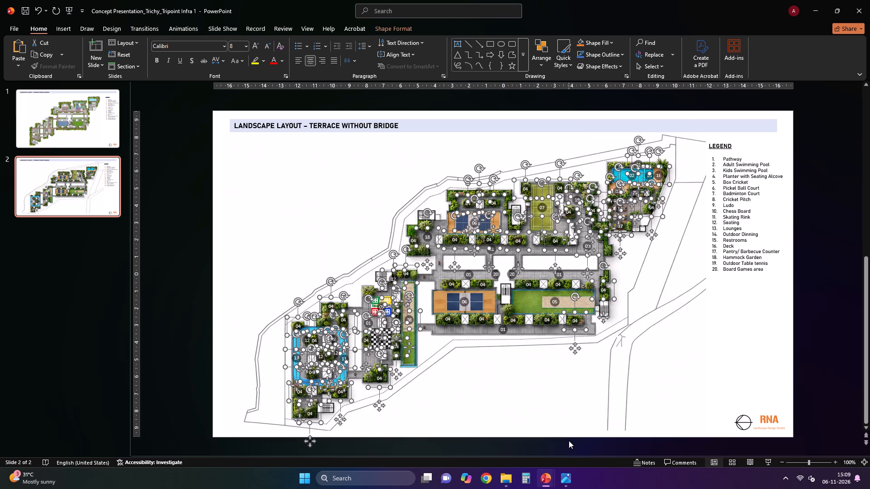
left_click_drag(185, 133, 228, 159, "ctrl")
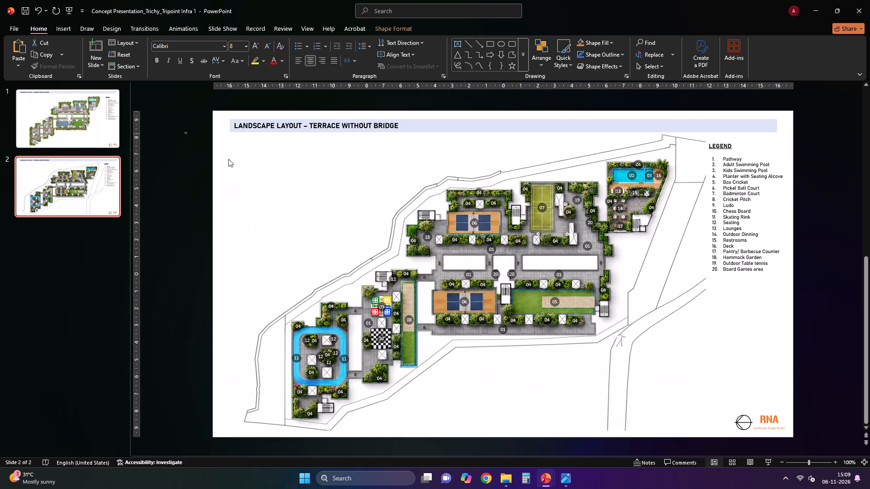
left_click_drag(228, 159, 711, 439, "ctrl")
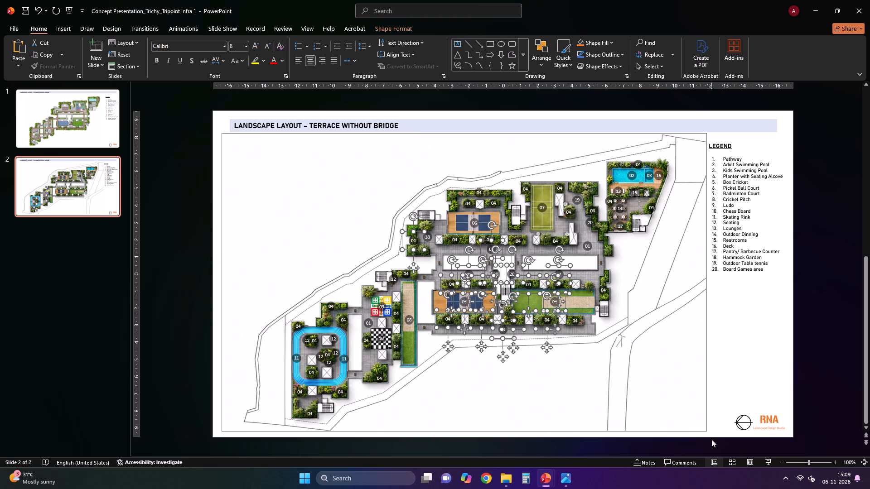
key("Escape")
key("Escape")
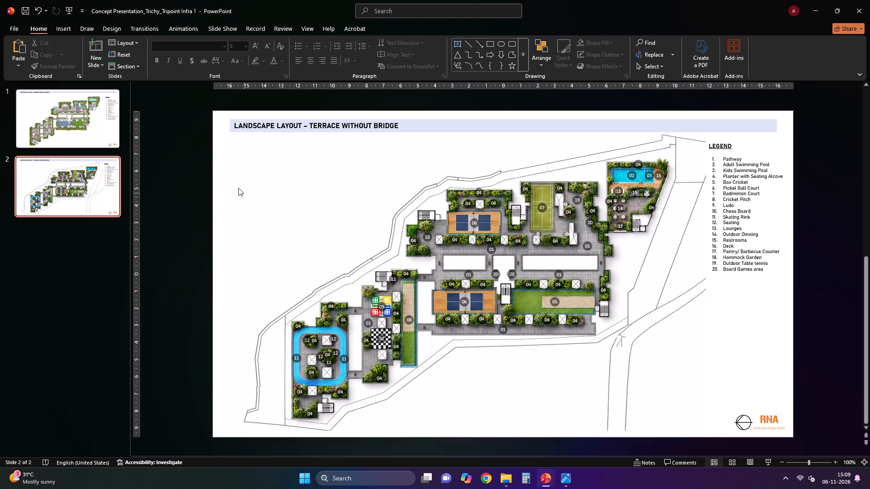
left_click_drag(181, 126, 194, 135)
left_click_drag(174, 126, 619, 427)
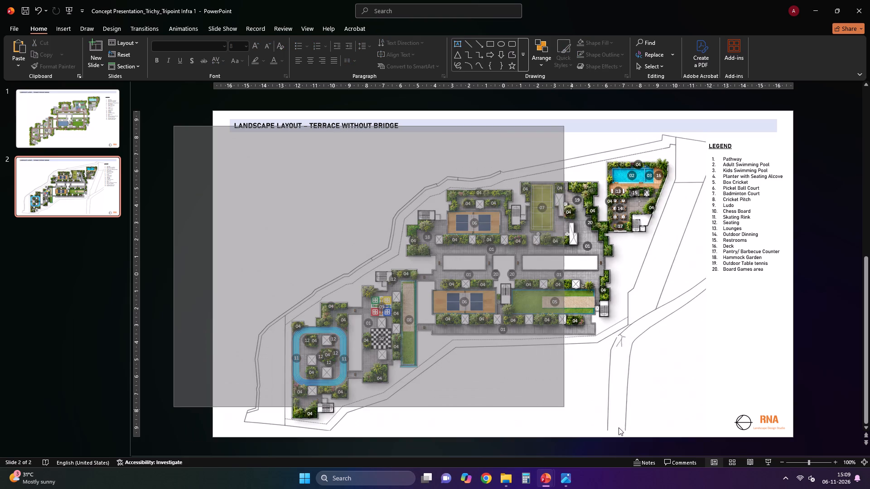
left_click_drag(619, 427, 681, 443)
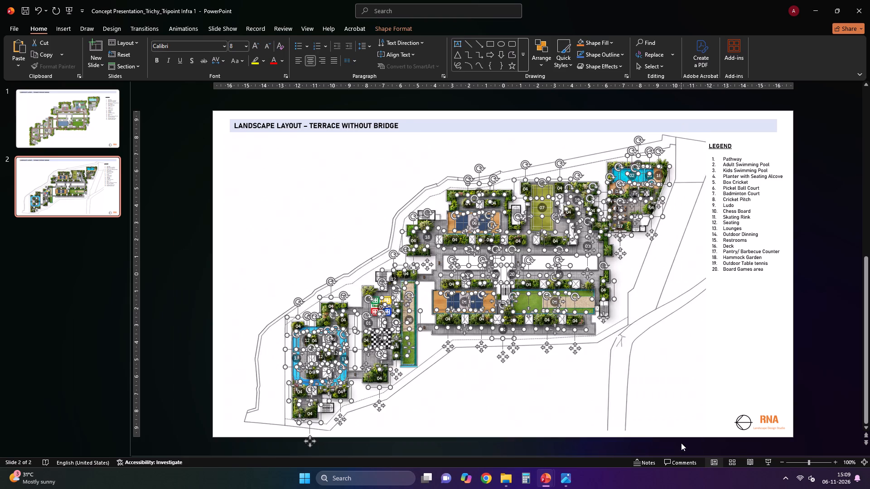
key("ctrl+c")
Paste the copied number markers onto the first slide, over the rendered terrace plan.
left_click(62, 117)
right_click(295, 224)
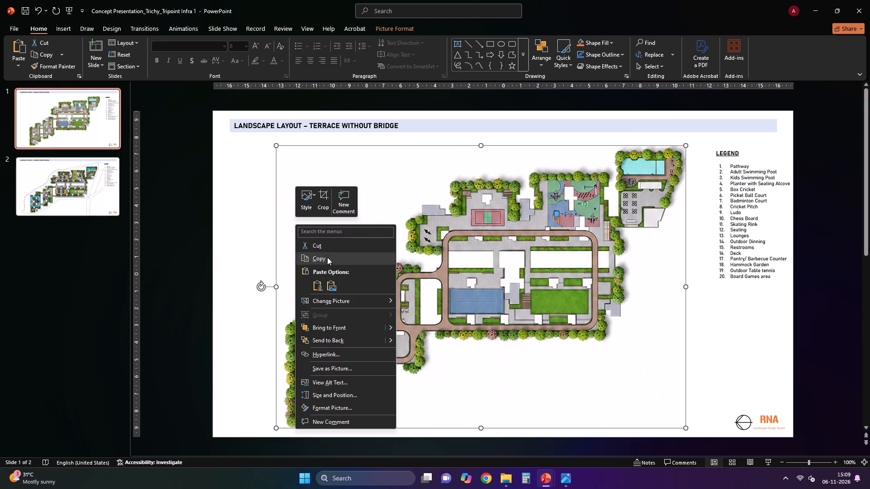
key("Escape")
key("ctrl+v")
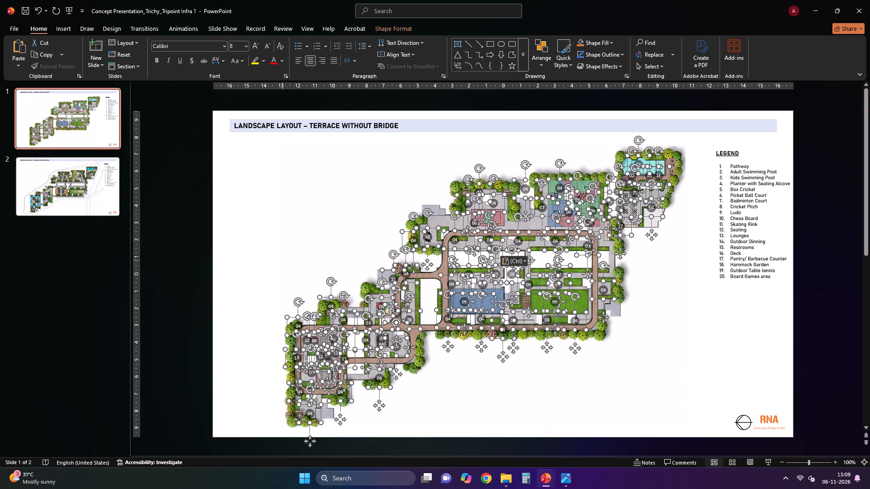
key("Escape")
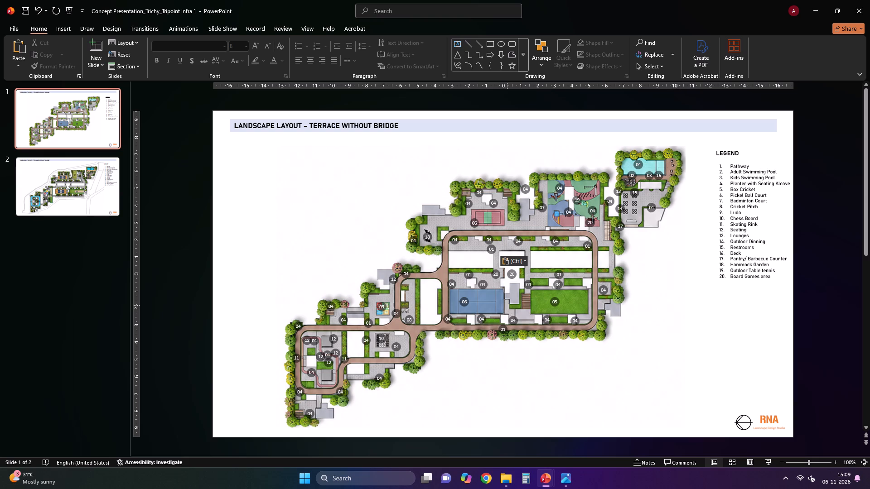
Move the 04 marker beside the chess board diagonally down, closer to the planting along the pathway's edge.
left_click(401, 348)
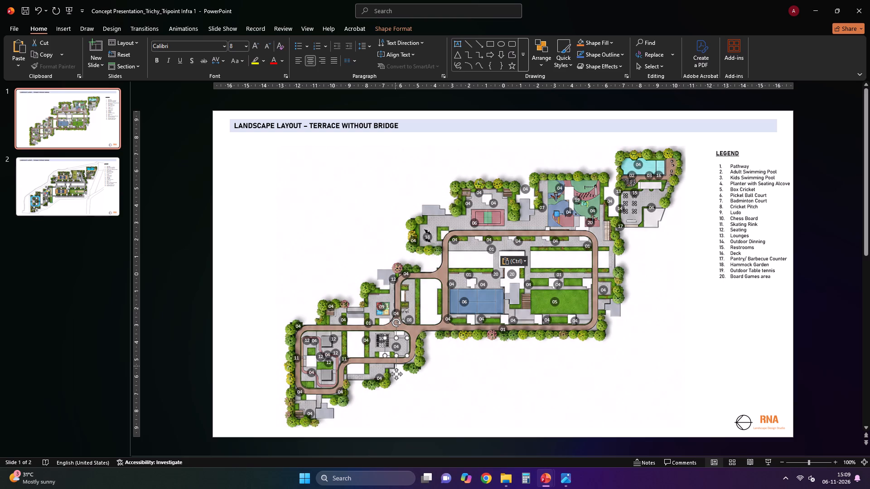
left_click_drag(398, 375, 393, 381)
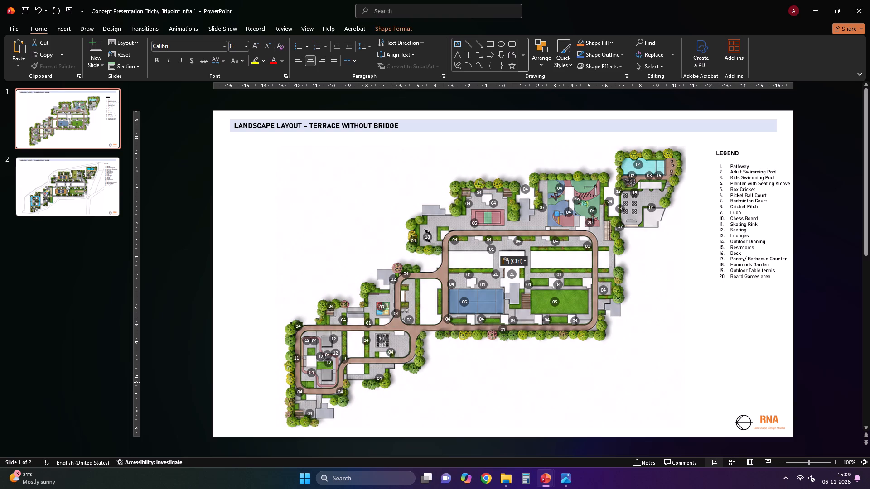
left_click_drag(393, 381, 395, 384)
left_click_drag(395, 384, 395, 382)
key("Escape")
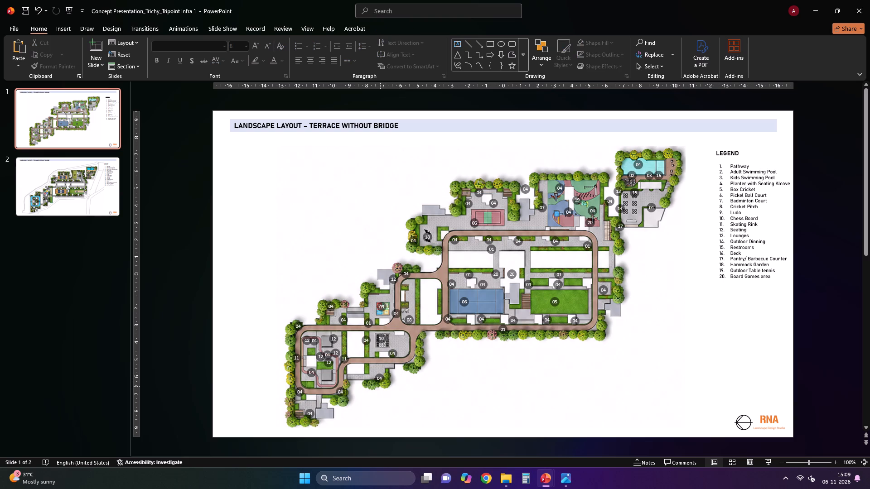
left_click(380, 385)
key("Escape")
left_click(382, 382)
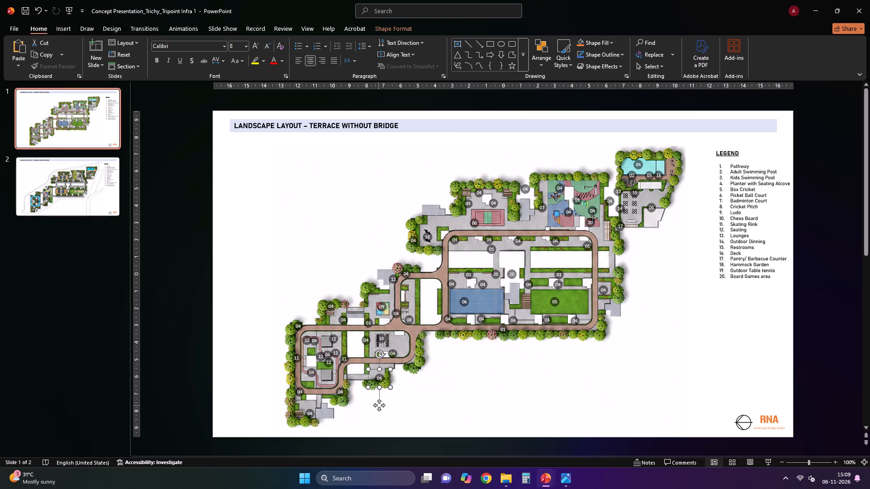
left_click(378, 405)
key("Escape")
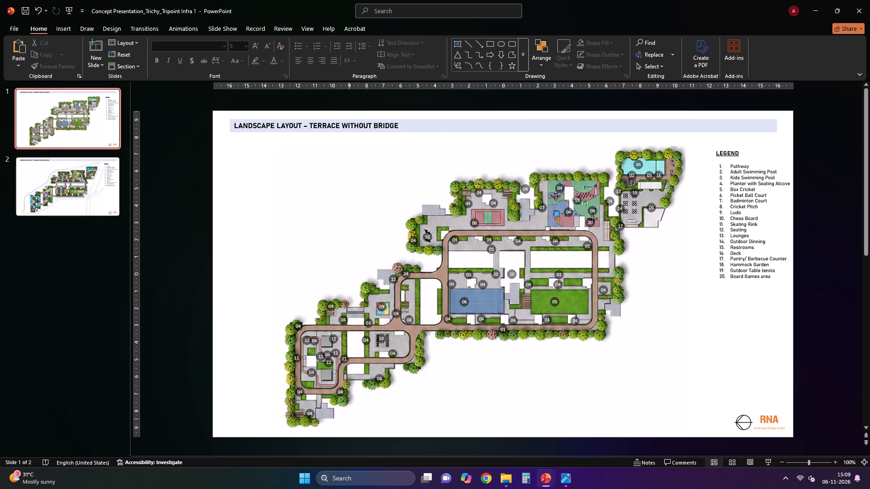
Shift the 04 marker at the southernmost tip of the rendered plan slightly left, onto the planter with seating.
left_click(310, 415)
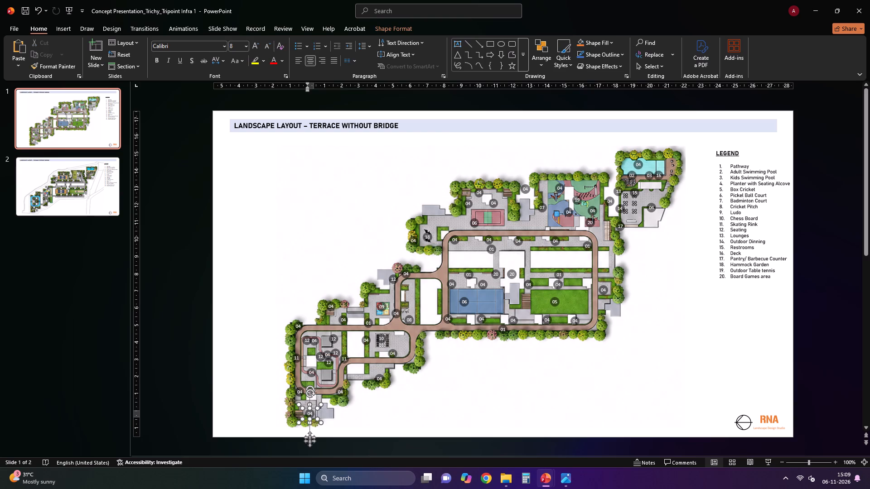
key("Escape")
key("Escape")
left_click(312, 418)
left_click(307, 441)
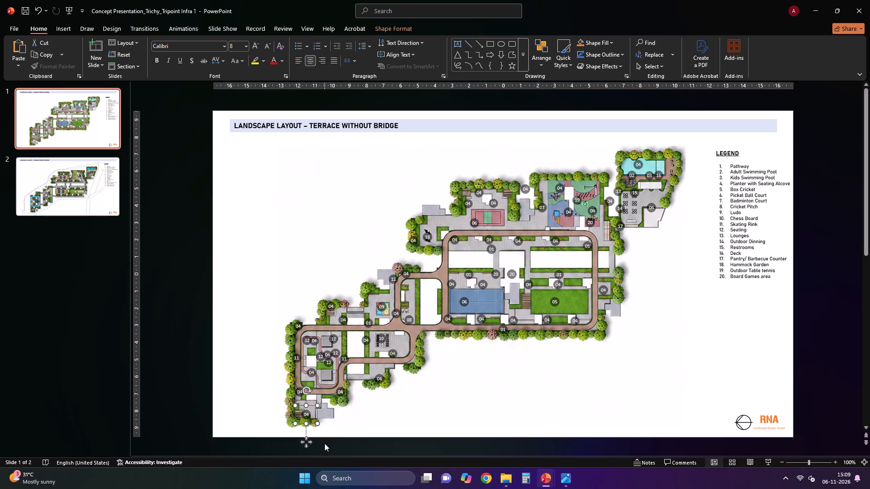
key("Escape")
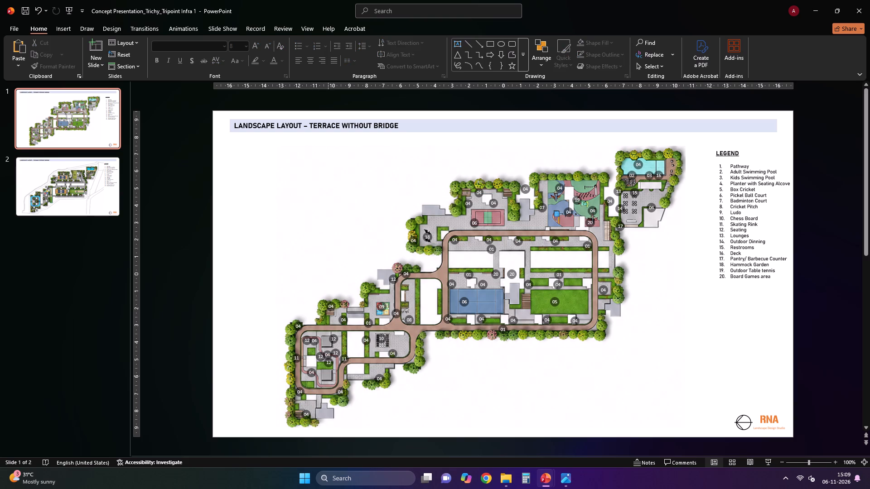
Delete the lower 04 marker inside the southwest skating rink loop of the rendered plan.
left_click(314, 379)
key("Escape")
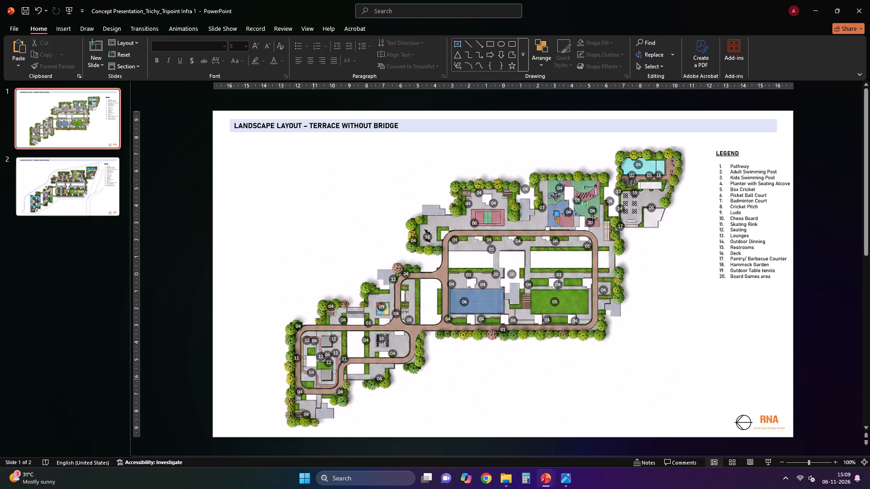
left_click(313, 378)
key("Escape")
left_click(311, 376)
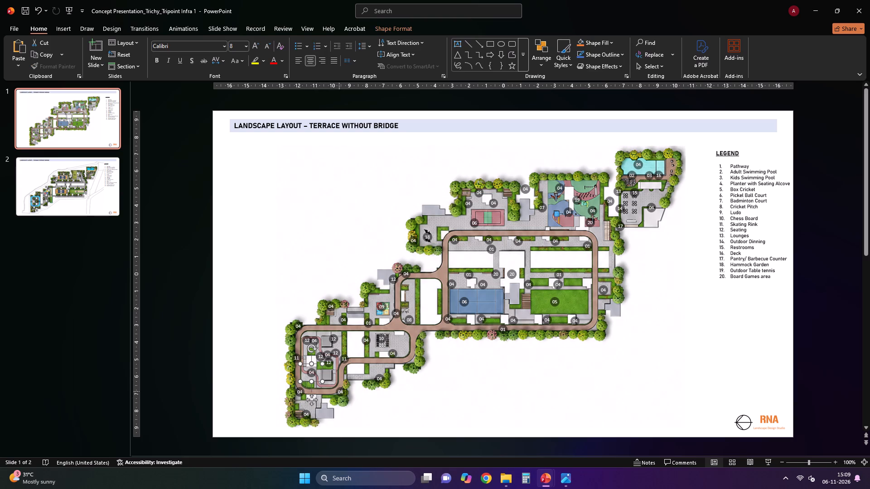
key("Delete")
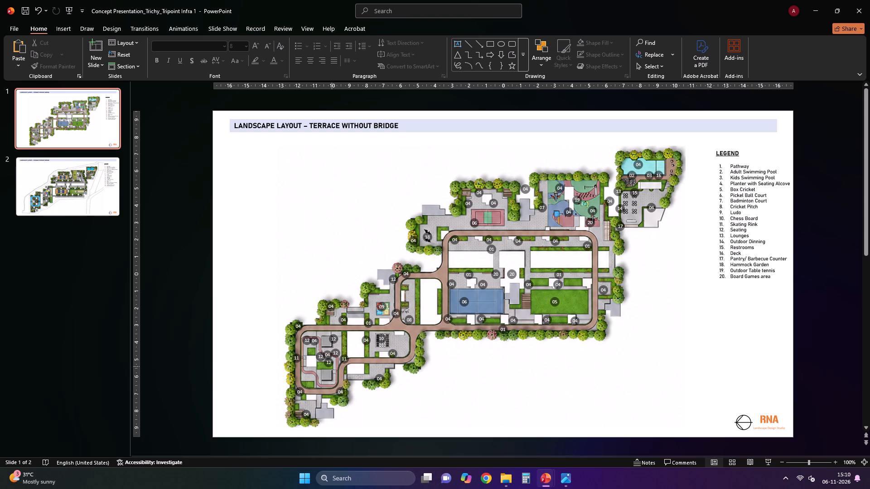
Delete the cluster of four markers, including the 04 and 12 markers, in the middle of the southwest skating rink loop.
double_click(331, 366)
key("Delete")
left_click(365, 394)
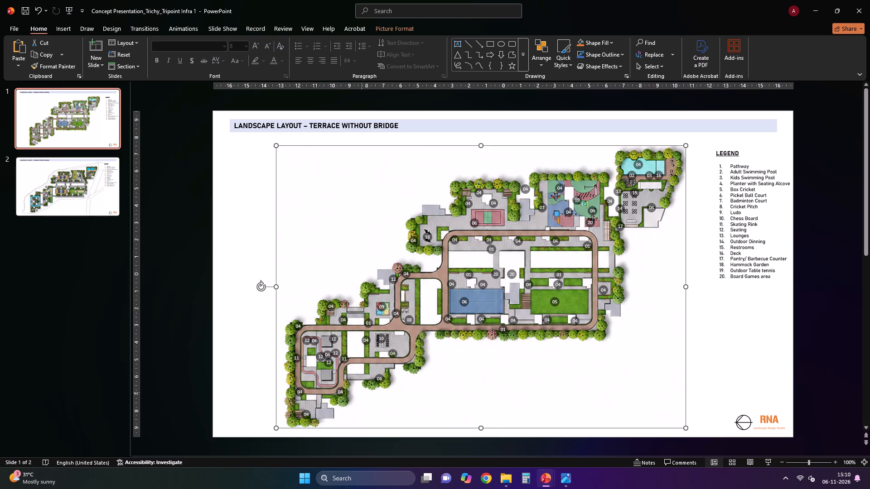
left_click(329, 368)
left_click(328, 365)
key("Delete")
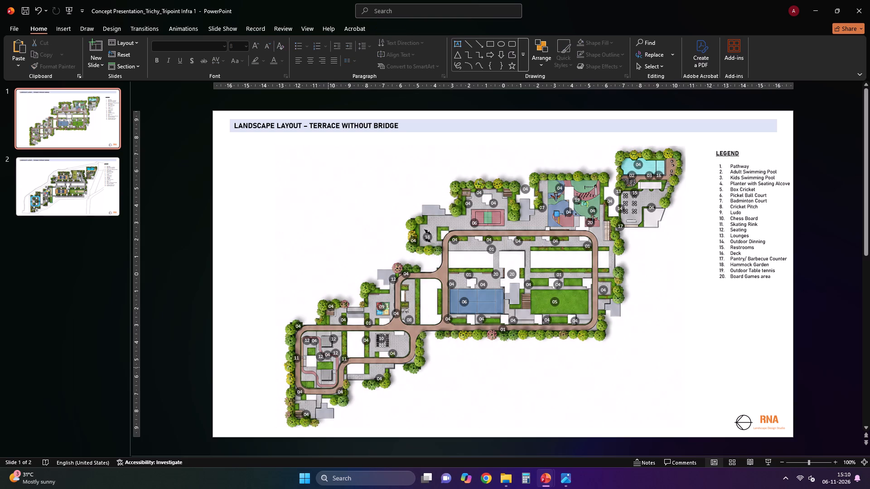
left_click(322, 361)
key("Delete")
left_click(326, 359)
key("Delete")
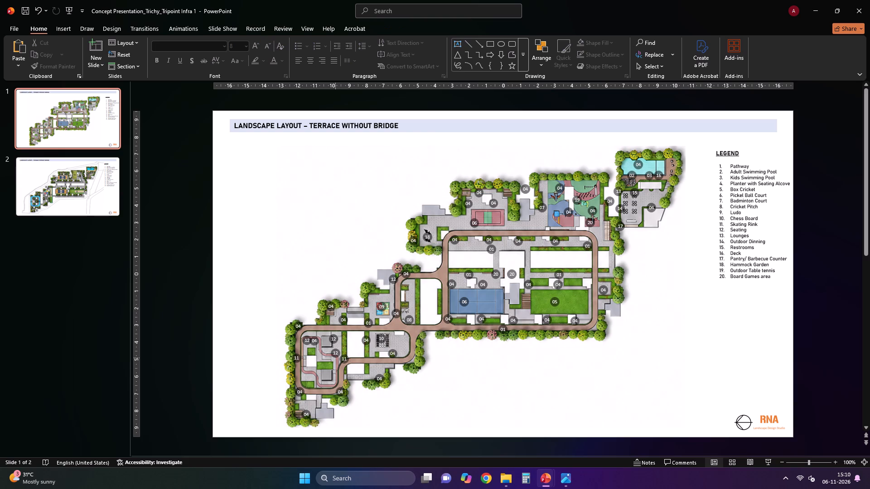
left_click(335, 358)
key("Delete")
key("Escape")
Move the 01 marker from the northeast corner of the large central loop onto the paved walkway just inside it.
left_click(588, 248)
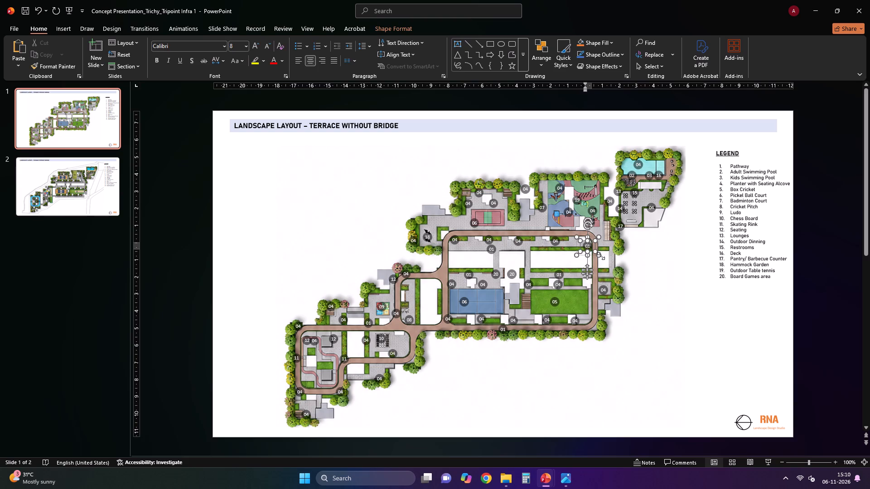
key("Escape")
key("Escape")
left_click(587, 250)
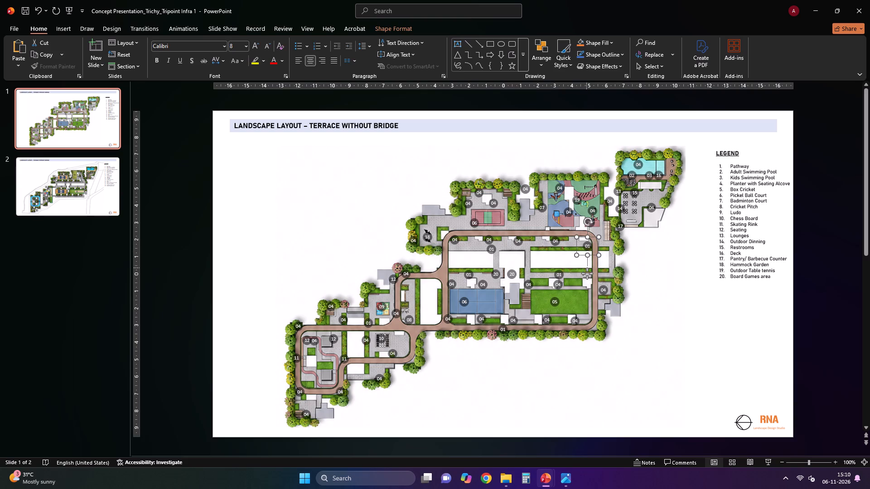
left_click_drag(586, 269, 572, 264)
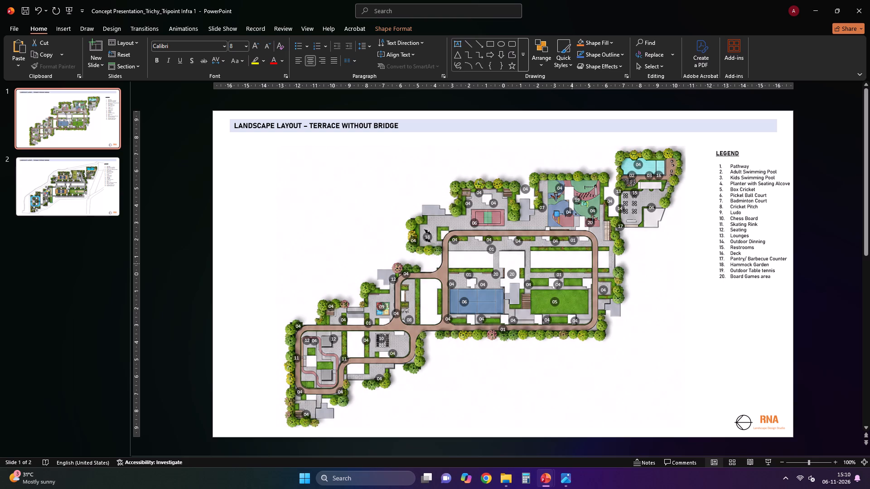
left_click_drag(572, 264, 574, 264)
left_click(574, 264)
key("Escape")
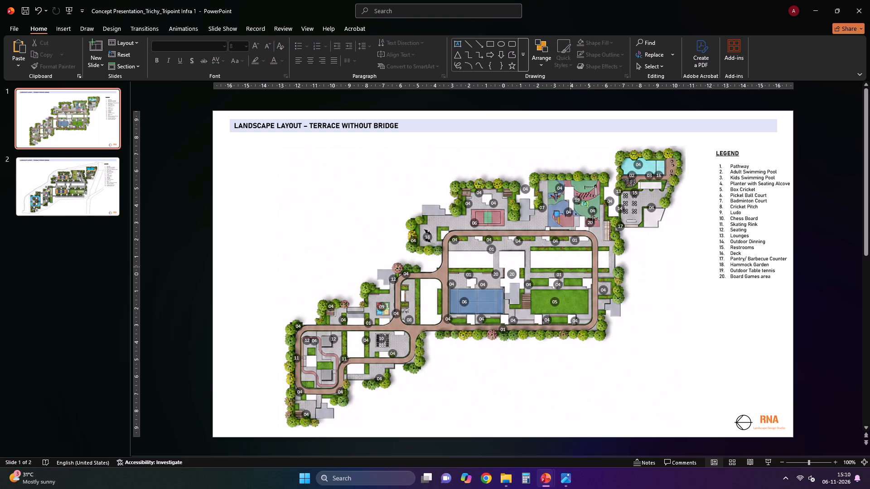
key("Escape")
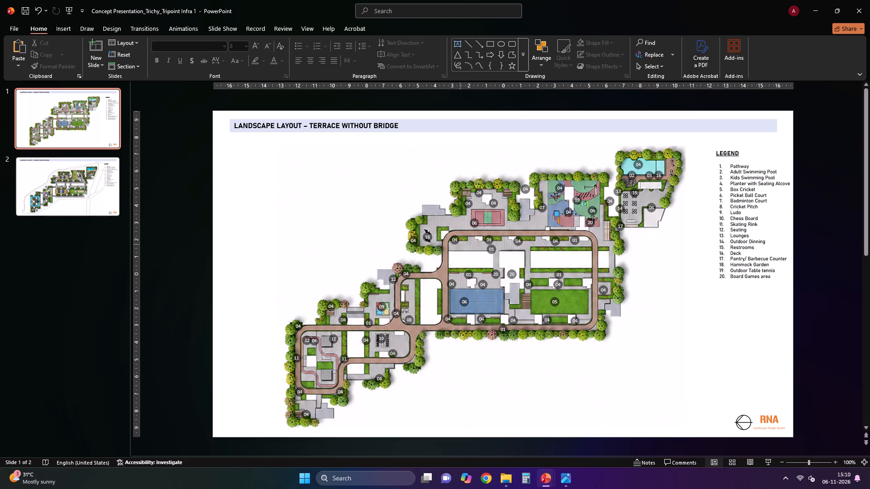
Delete the four 04 markers along the paved walkway inside the northern edge of the large central loop.
left_click(454, 244)
key("Delete")
left_click(493, 237)
key("Delete")
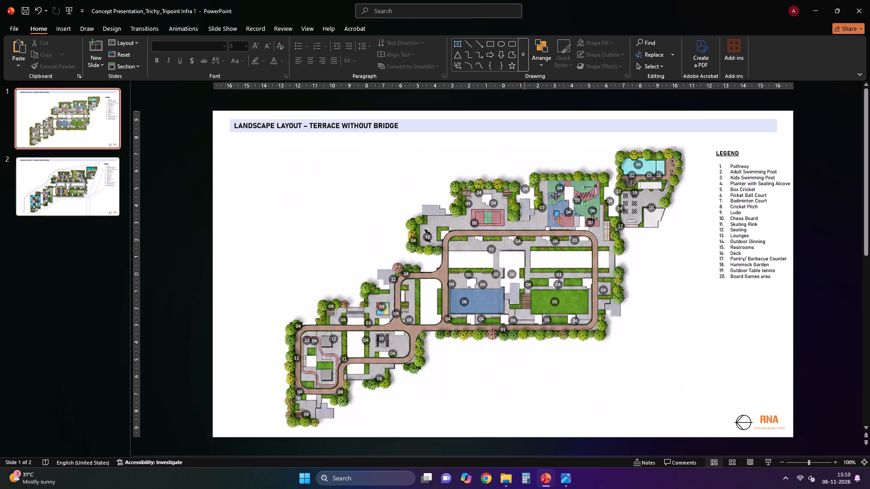
left_click(524, 240)
key("Delete")
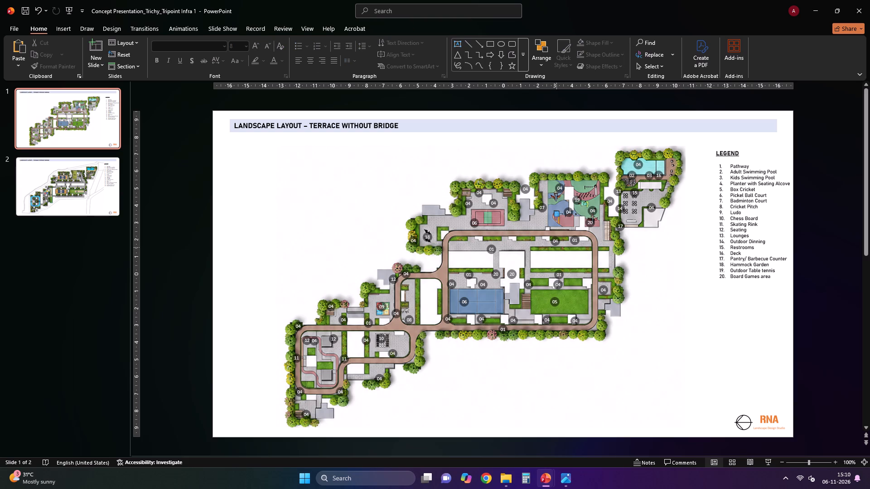
left_click(556, 245)
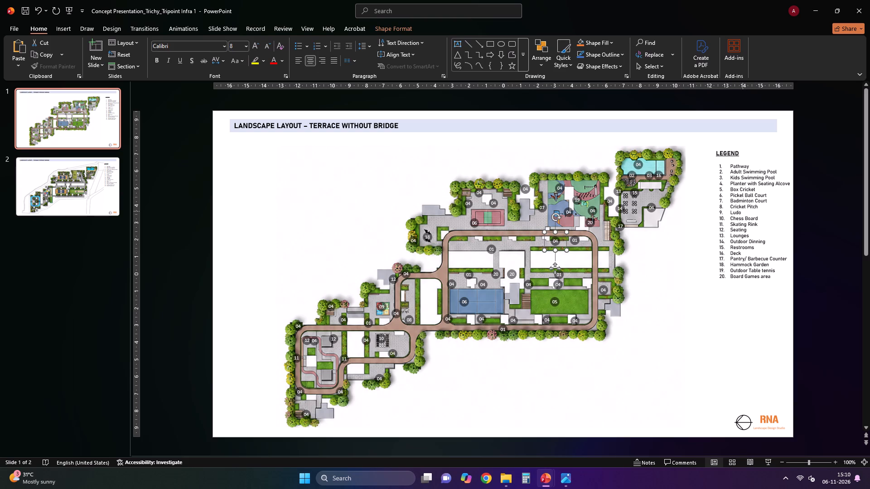
key("Delete")
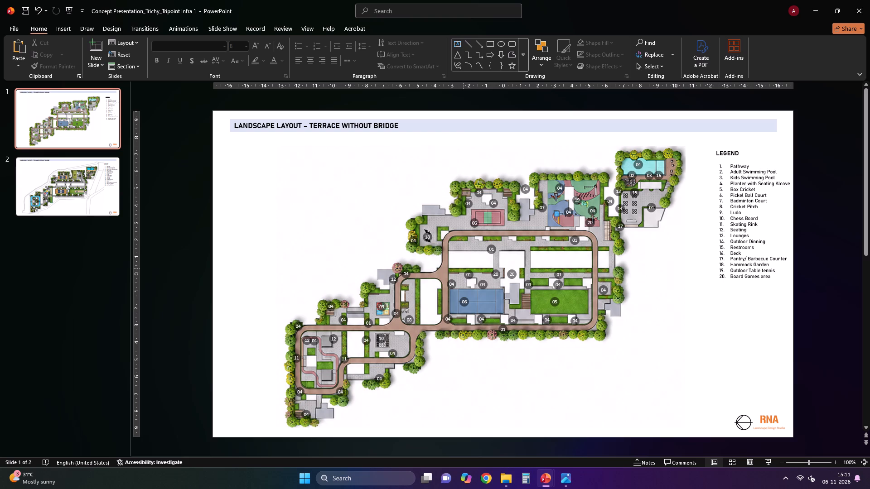
key("Escape")
Shift the 04 marker on the planter north of the southwest skating rink loop slightly down.
left_click(335, 310)
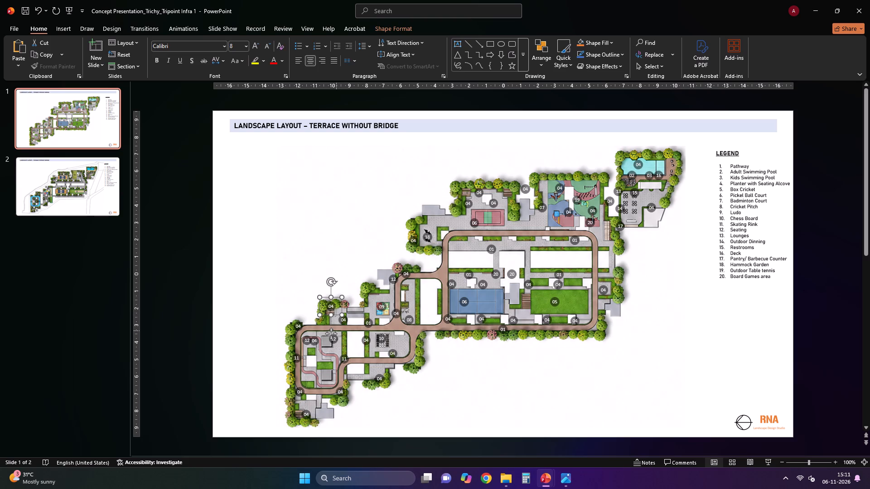
left_click(333, 339)
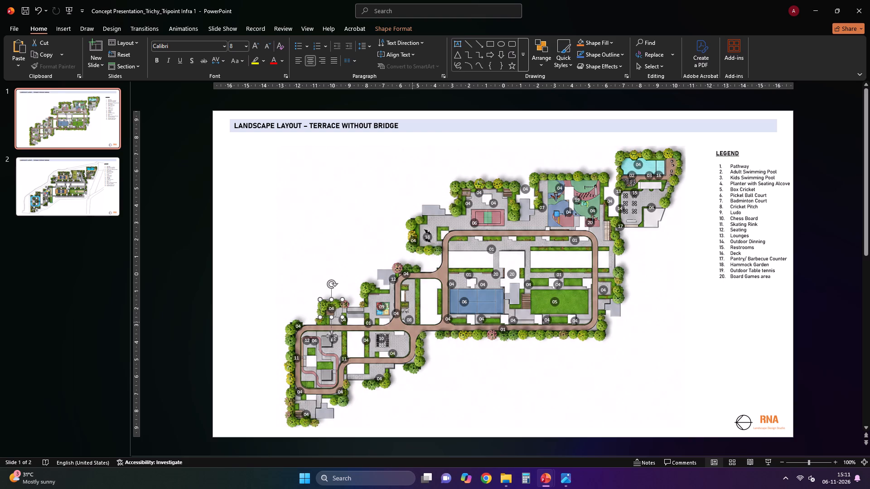
key("Escape")
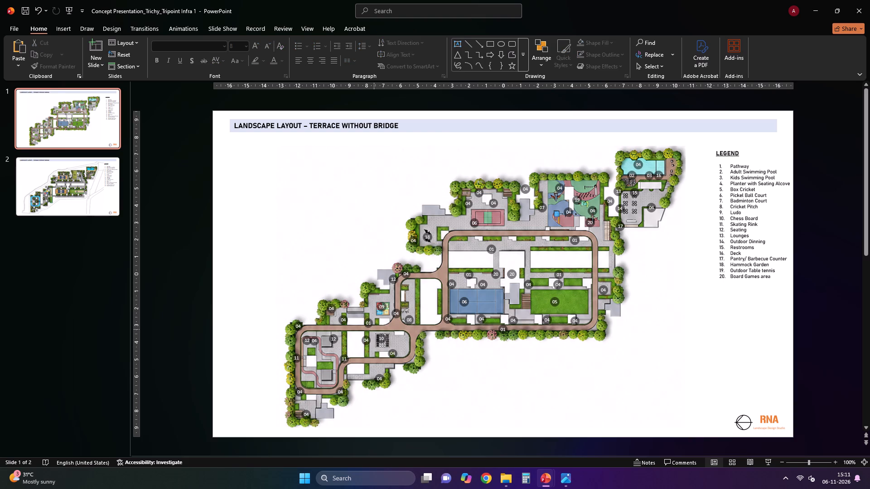
Move the 01 marker below the ludo area up onto the paving beside the 09 marker.
left_click(373, 324)
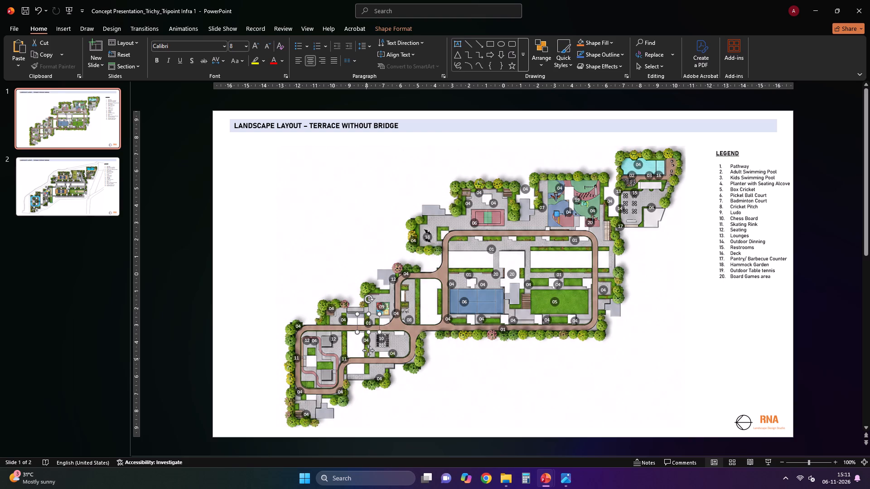
left_click_drag(368, 350, 371, 338)
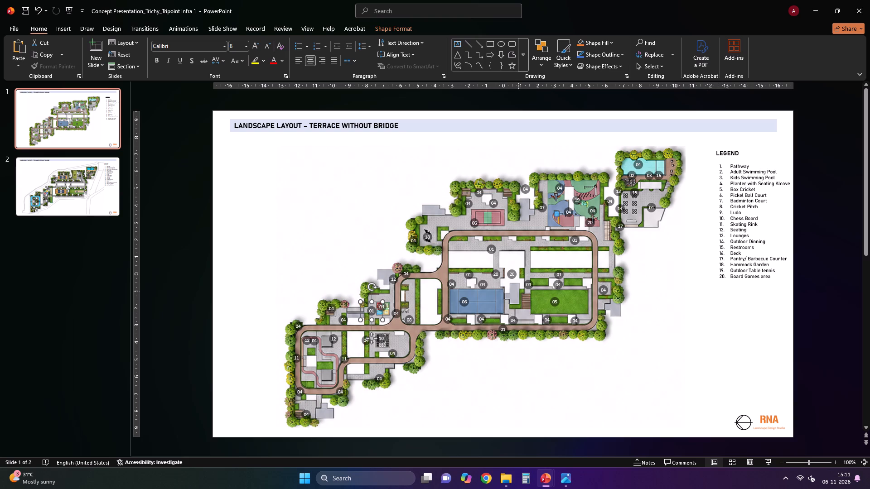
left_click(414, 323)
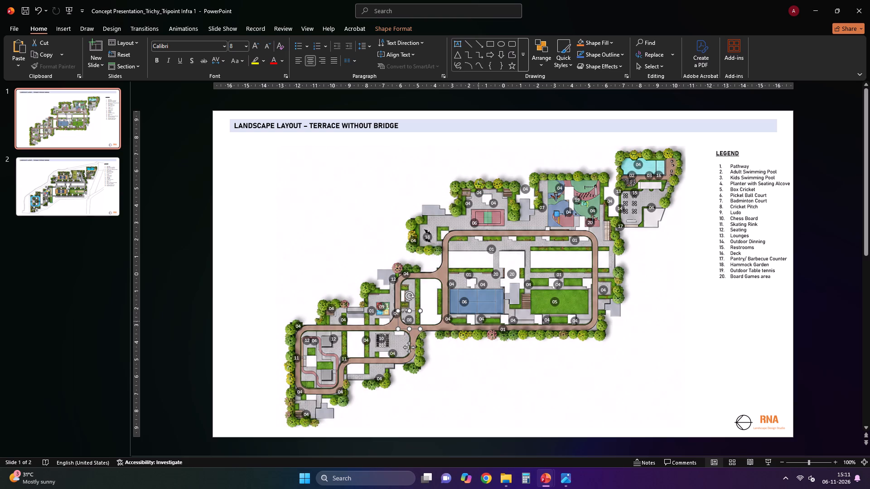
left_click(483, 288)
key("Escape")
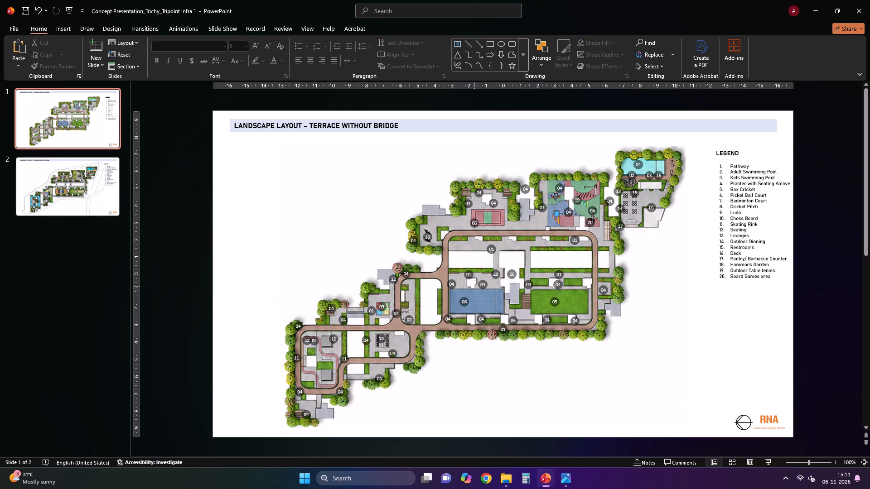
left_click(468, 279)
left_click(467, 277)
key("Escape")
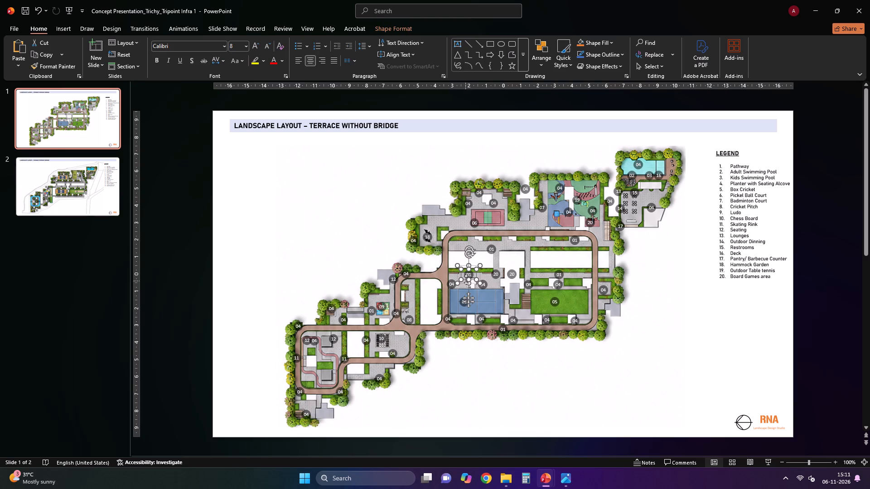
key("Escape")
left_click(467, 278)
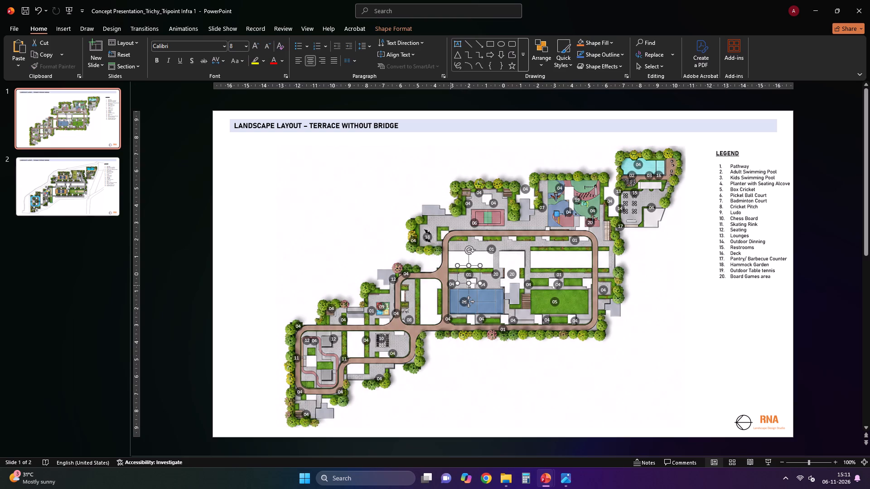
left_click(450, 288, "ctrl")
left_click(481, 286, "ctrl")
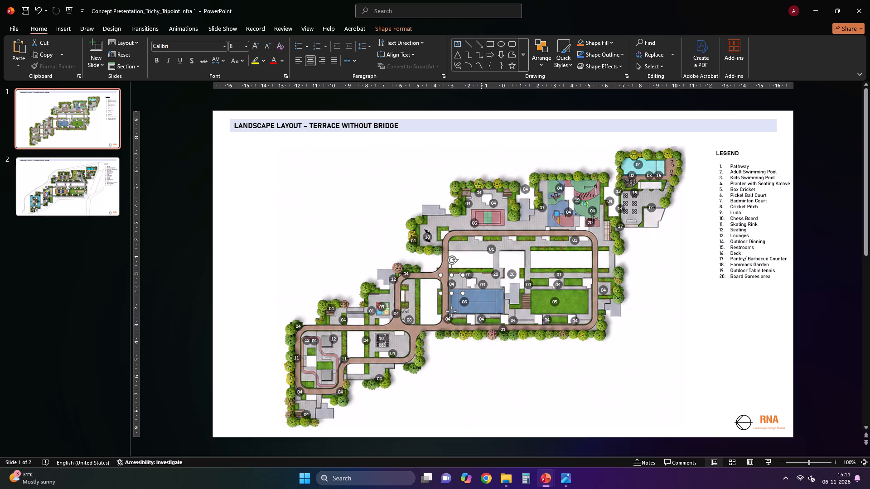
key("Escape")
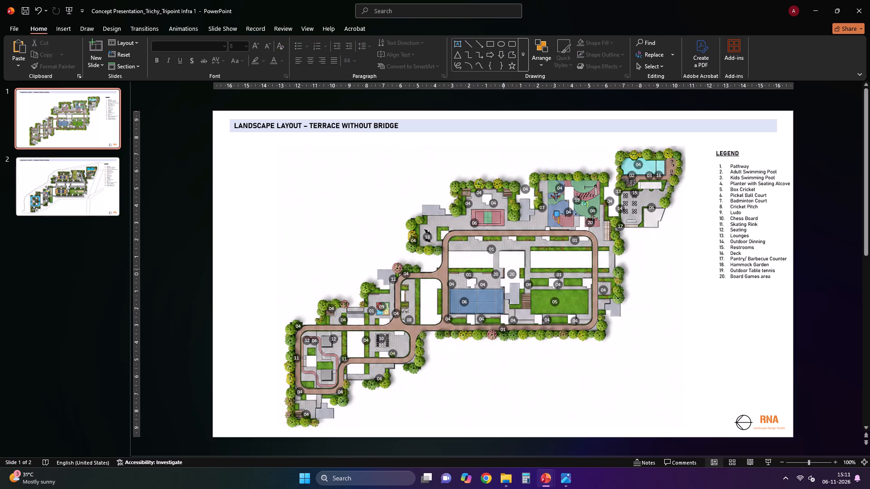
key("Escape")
Switch to File Explorer and open the Landscape Layout drawing from the 97001_Tripoint Infra_Trichy project's Working folder.
left_click(504, 488)
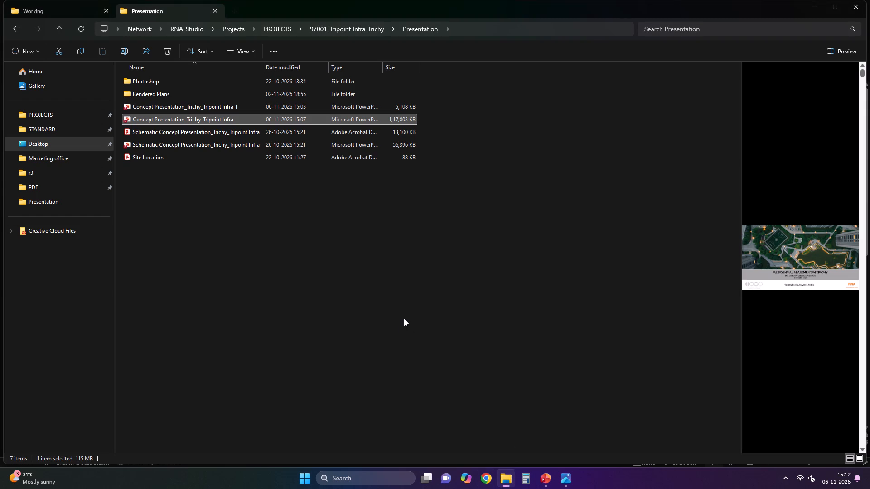
left_click(354, 30)
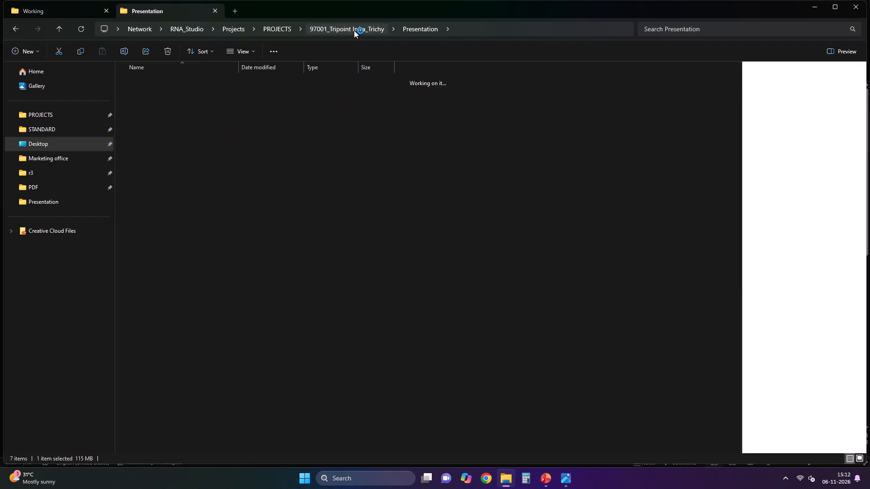
left_click_drag(315, 307, 271, 280)
double_click(169, 193)
left_click_drag(268, 298, 265, 289)
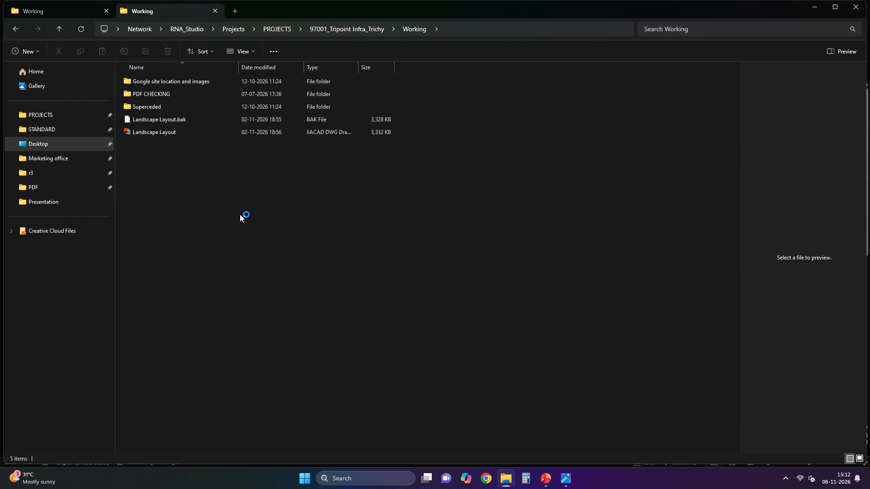
double_click(209, 134)
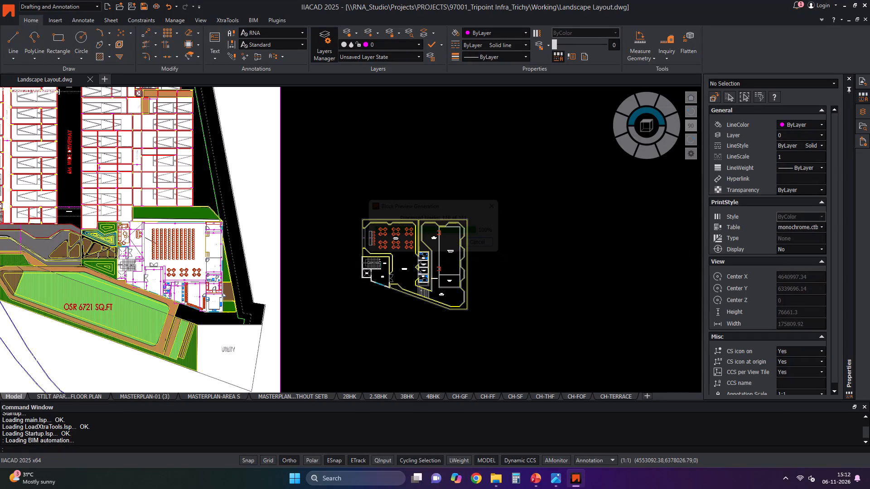
Turn on all layers in the Landscape Layout drawing.
scroll(407, 279, "down", 5)
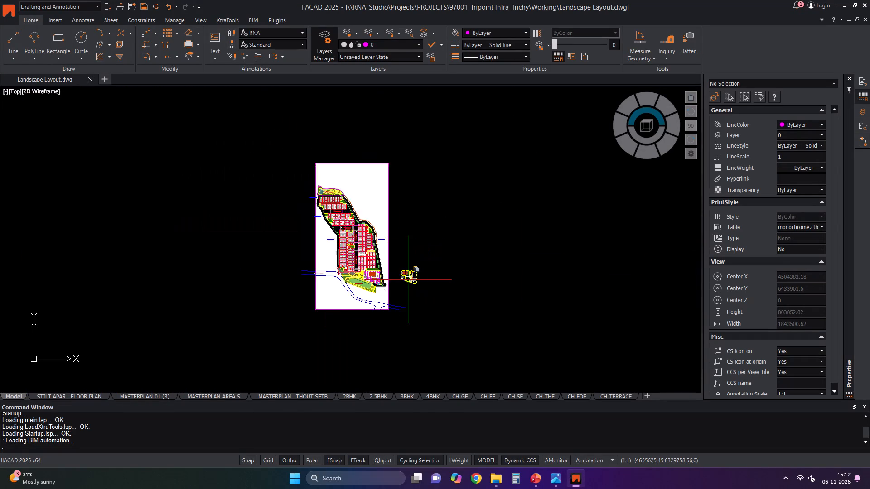
scroll(429, 253, "down", 2)
scroll(411, 223, "up", 4)
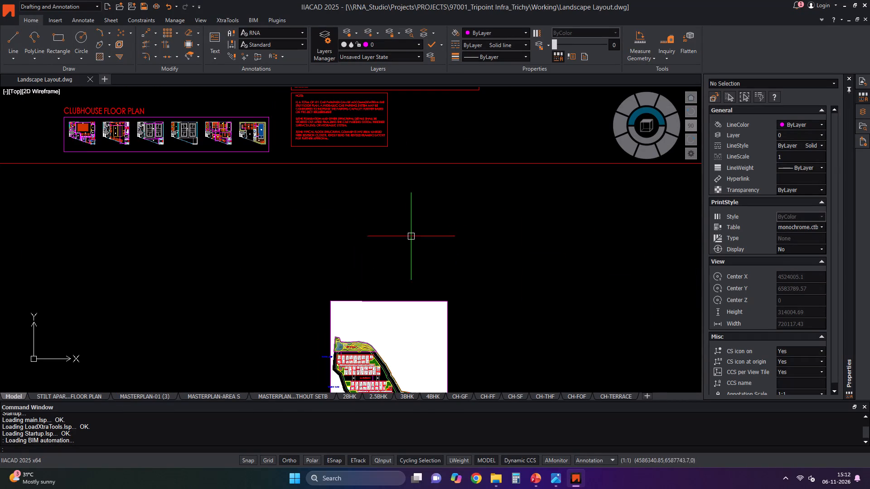
scroll(410, 274, "down", 2)
scroll(344, 161, "up", 3)
scroll(377, 257, "down", 2)
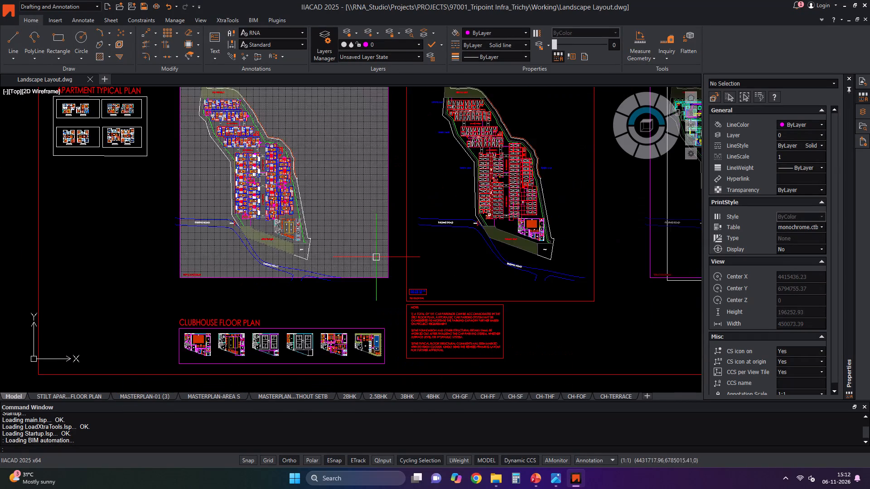
key("Escape")
key("Escape")
key("Escape")
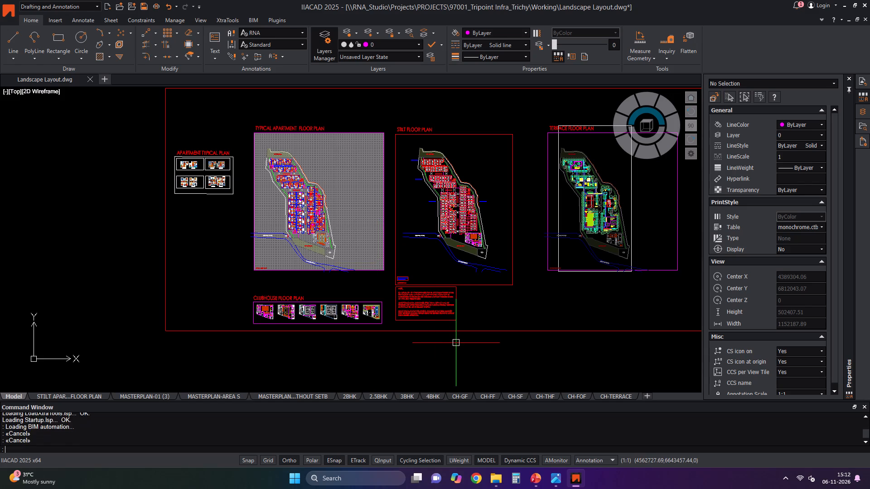
type("lay")
type("on")
key("space")
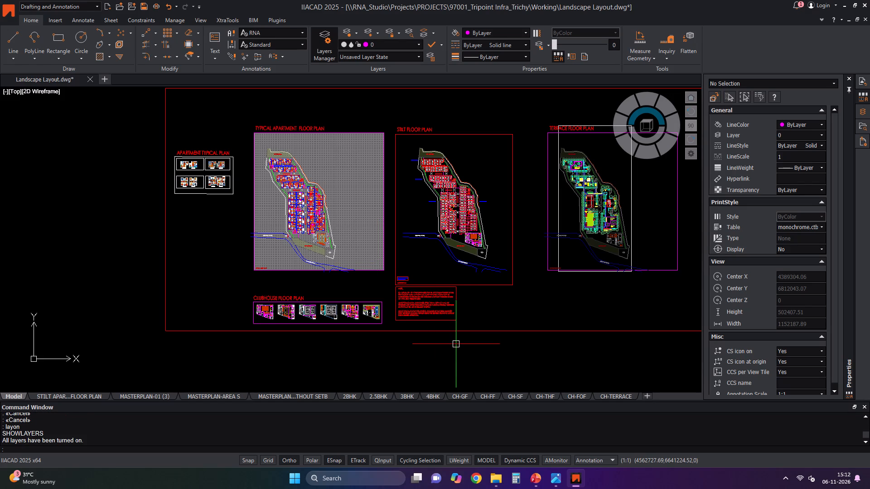
Examine the separate site plan below the framed floor plans, around the existing road, OSR lawn and parking bays.
scroll(106, 81, "down", 3)
scroll(261, 214, "down", 2)
scroll(330, 315, "up", 4)
middle_click_drag(361, 346, 354, 221)
scroll(343, 357, "up", 2)
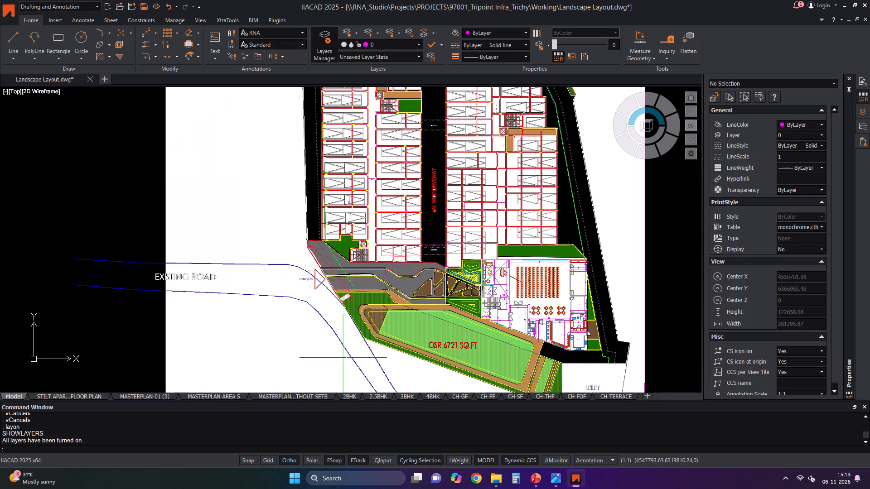
scroll(285, 305, "down", 1)
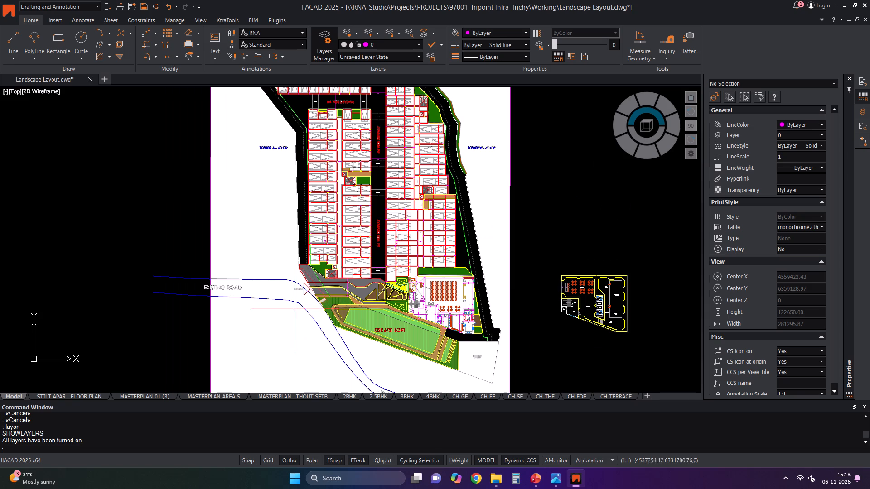
scroll(297, 308, "down", 5)
key("Escape")
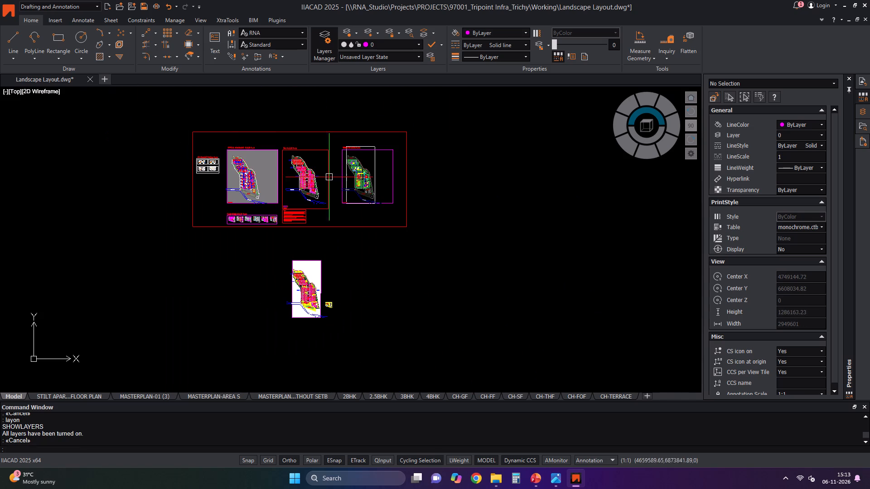
Switch to File Explorer and look through the project's Rendered Plans, Photoshop and 3D Sketchup folders for source files.
left_click(491, 486)
left_click(324, 289)
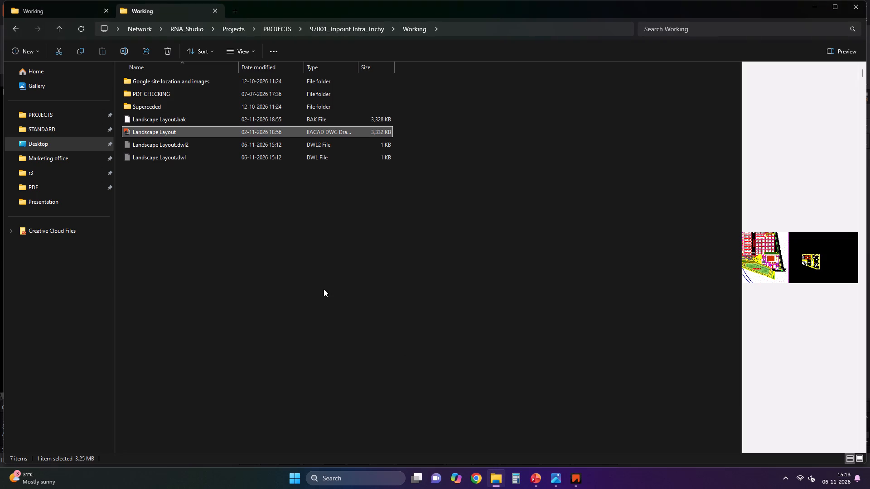
left_click_drag(229, 211, 217, 203)
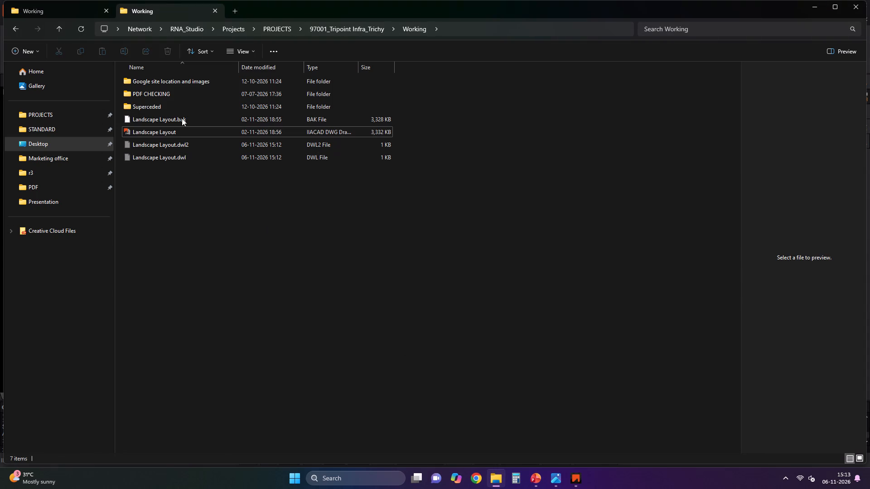
left_click(64, 29)
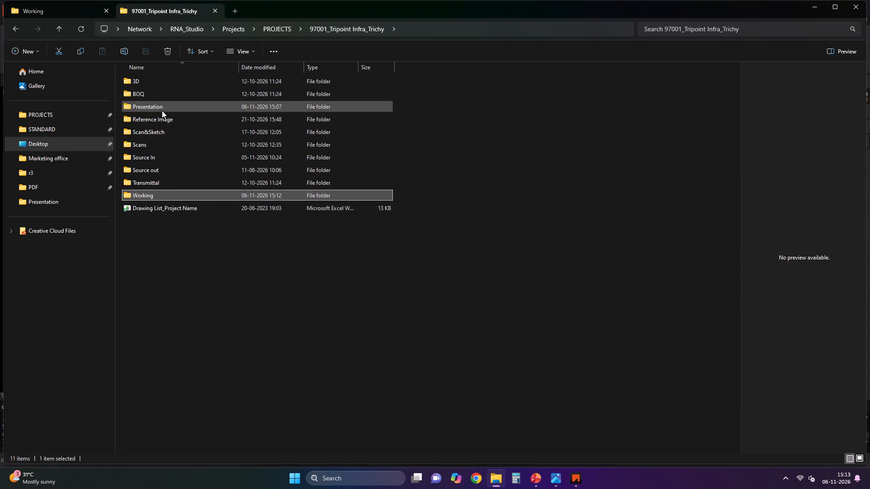
double_click(162, 110)
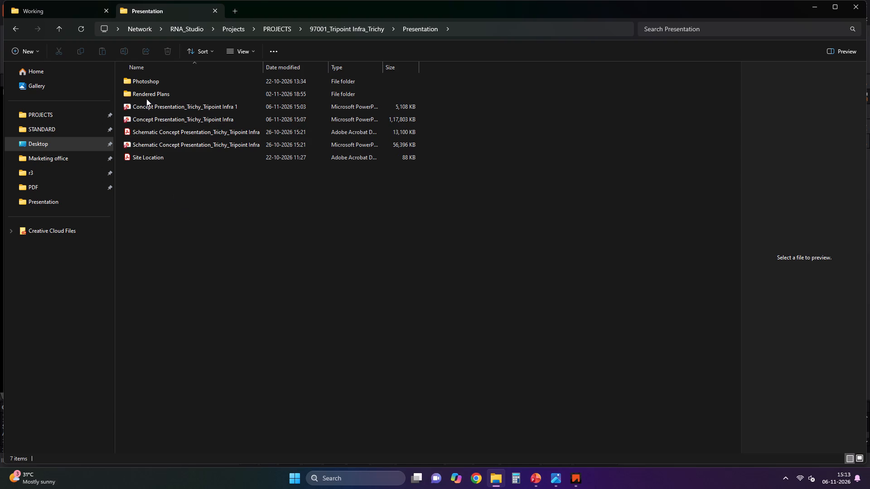
double_click(146, 97)
scroll(170, 158, "down", 7)
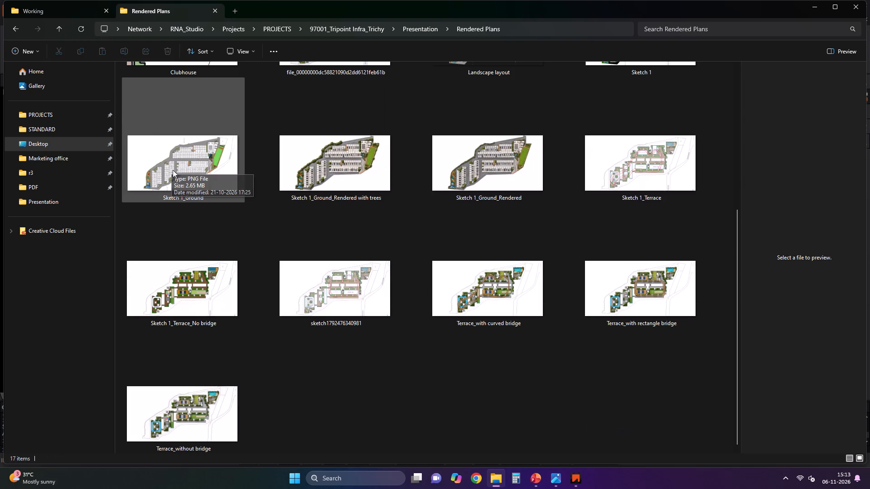
scroll(173, 170, "down", 1)
left_click(65, 30)
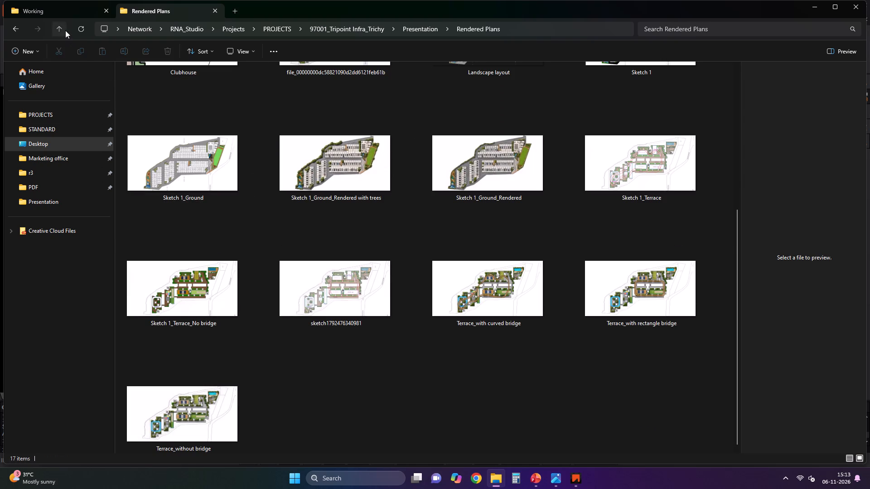
double_click(146, 82)
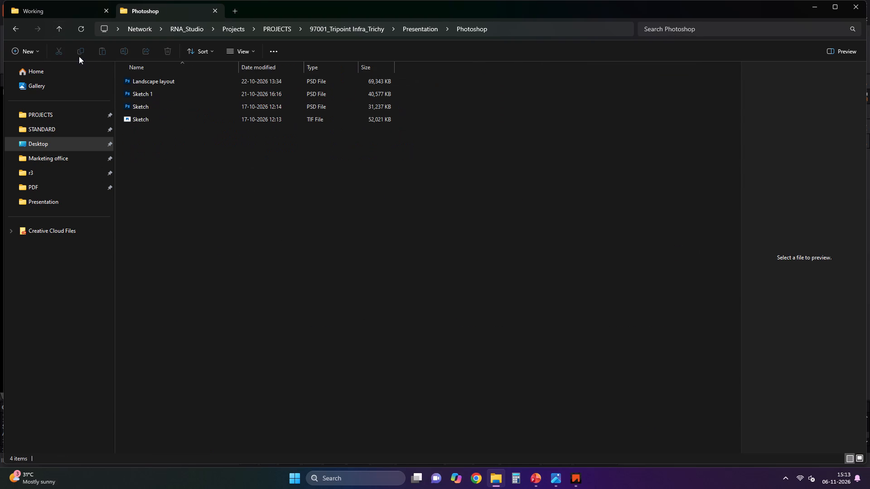
left_click(54, 27)
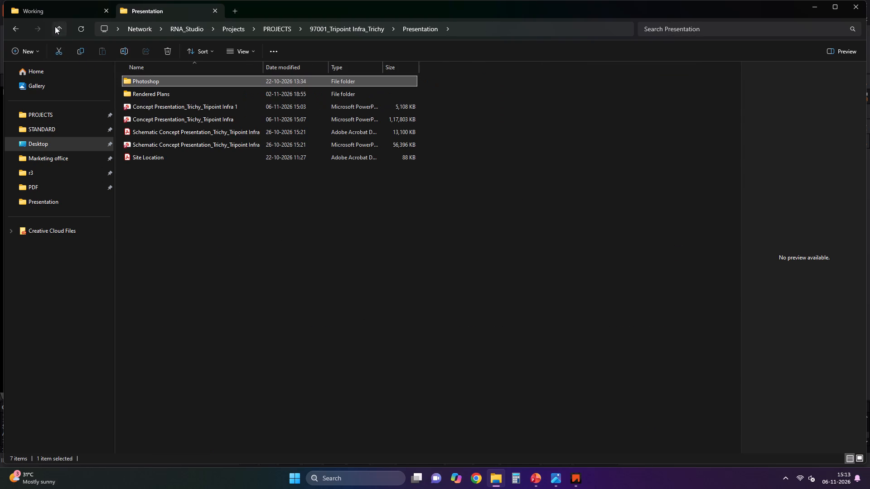
left_click(55, 26)
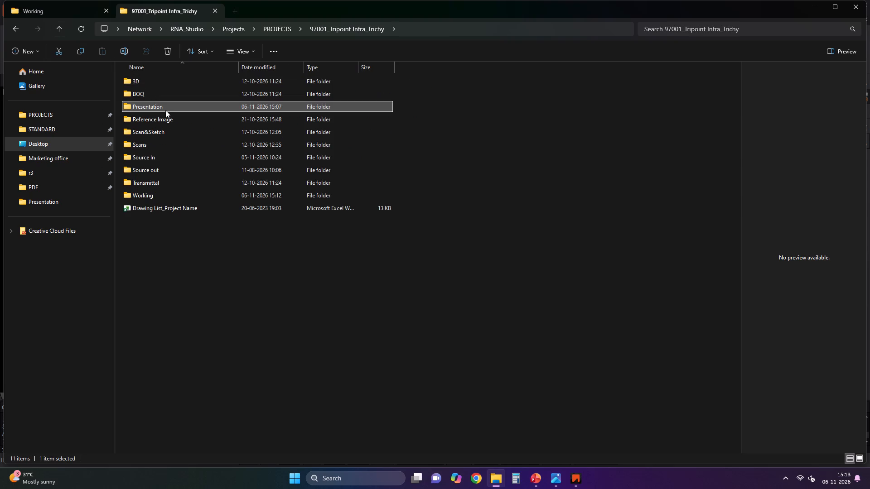
double_click(151, 77)
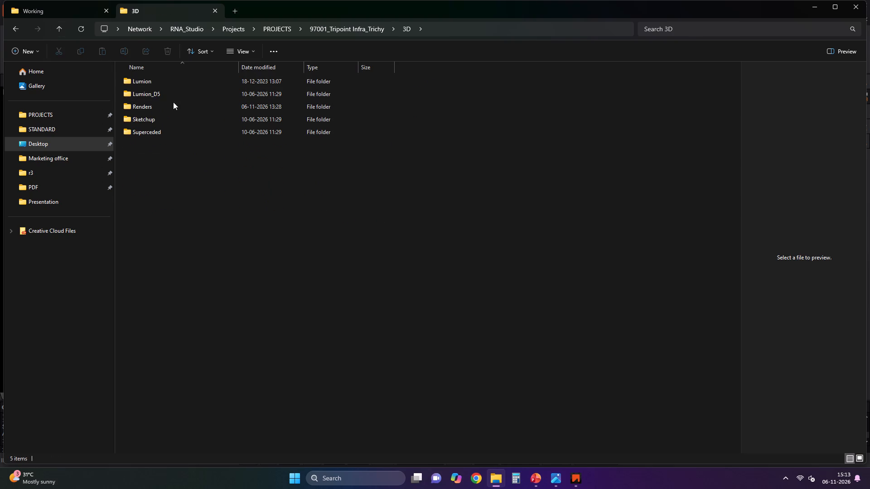
double_click(166, 119)
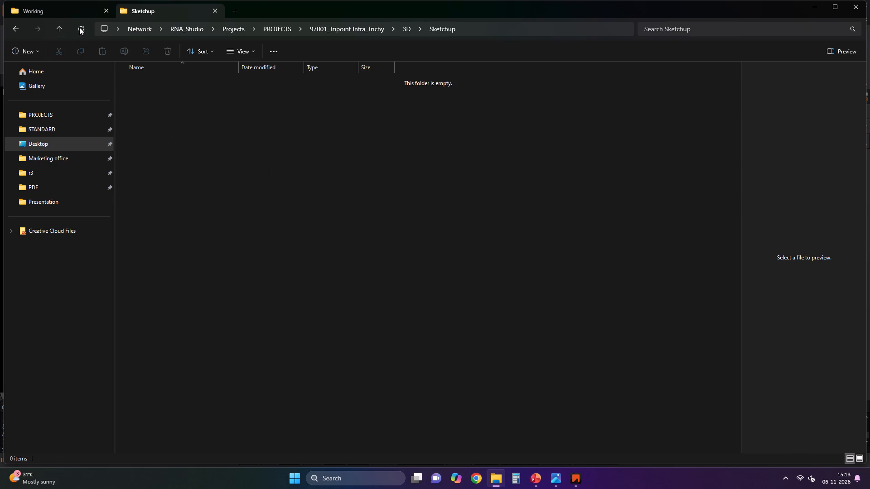
double_click(55, 27)
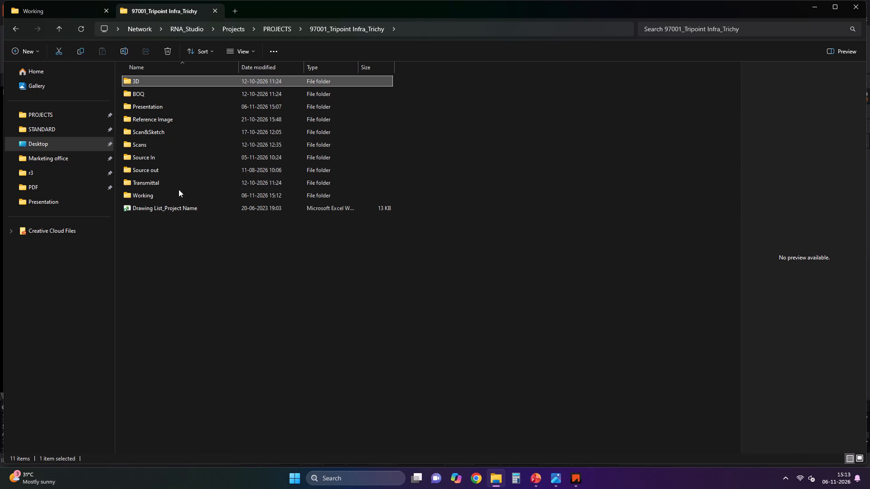
Go back to the Working folder and return to the Landscape Layout drawing in IIACAD, viewing the site plan around the OSR lawn.
double_click(174, 197)
key("Escape")
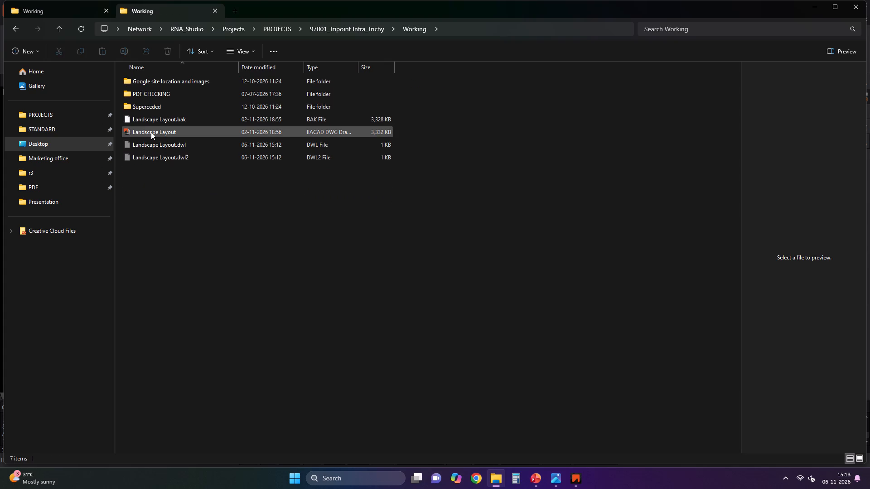
double_click(151, 132)
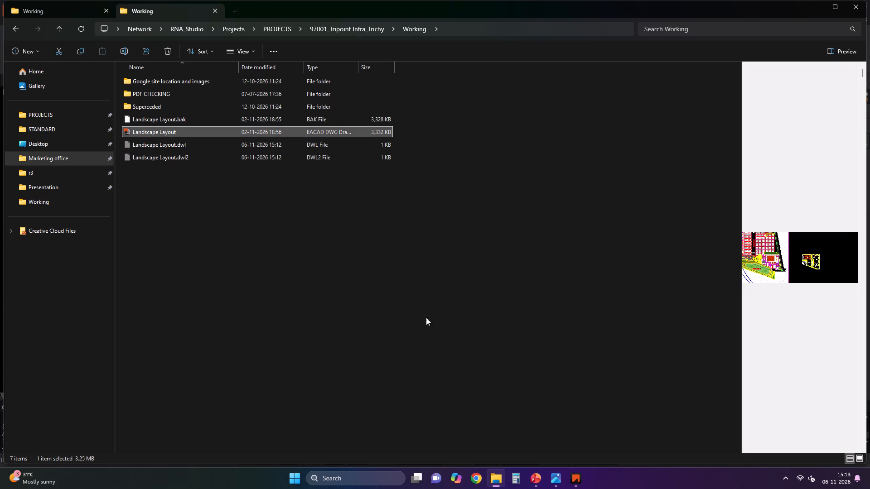
key("Escape")
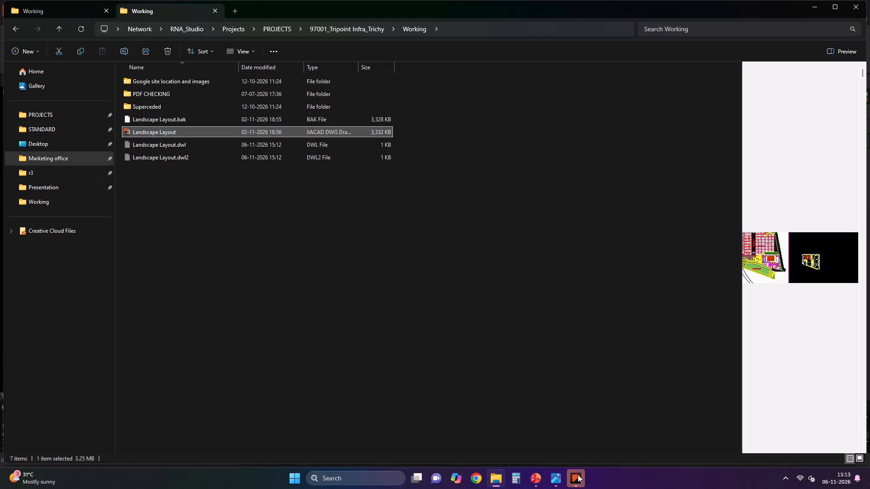
left_click(578, 475)
scroll(307, 306, "up", 5)
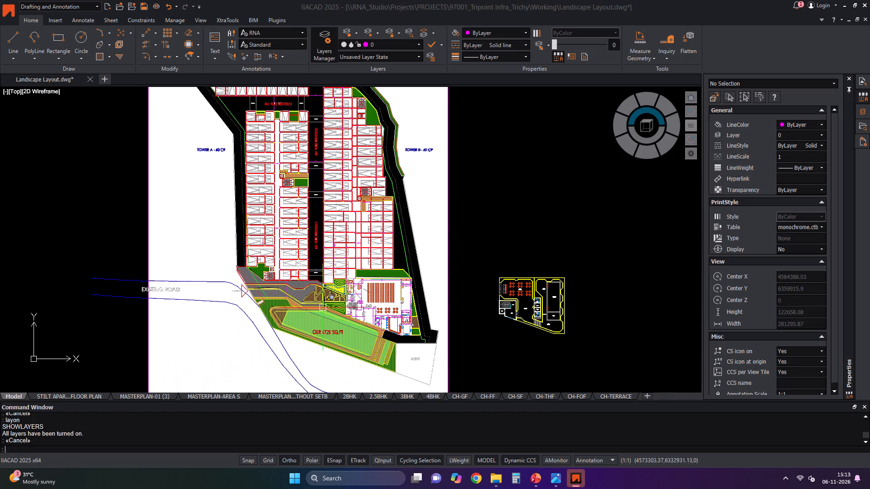
Examine the model-space drawings: the separate landscape site plan, the framed floor plans above it and the apartment typical plans.
scroll(323, 307, "up", 2)
scroll(334, 317, "down", 2)
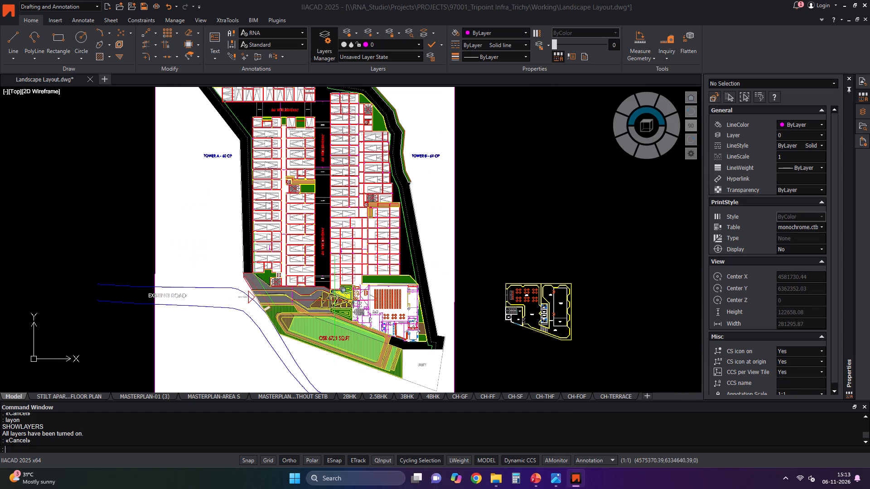
scroll(321, 265, "down", 2)
scroll(328, 172, "down", 2)
middle_click_drag(318, 221, 319, 354)
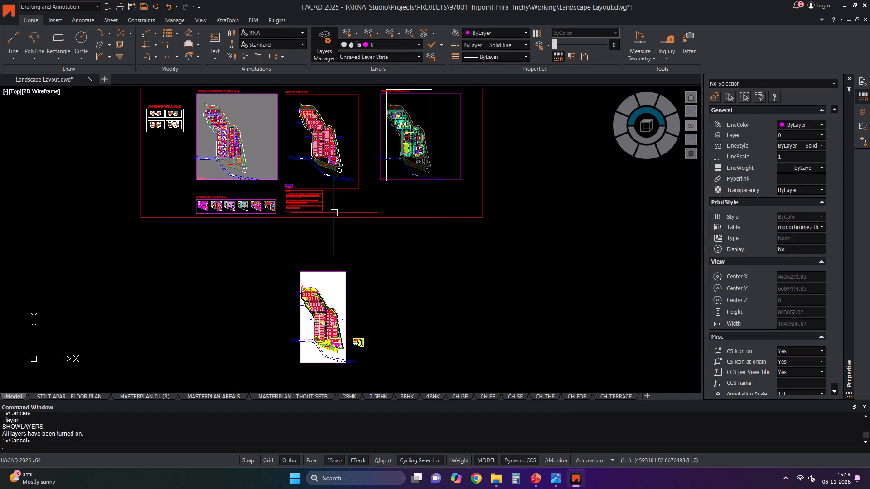
scroll(326, 151, "up", 3)
middle_click_drag(326, 149, 224, 232)
scroll(217, 221, "down", 1)
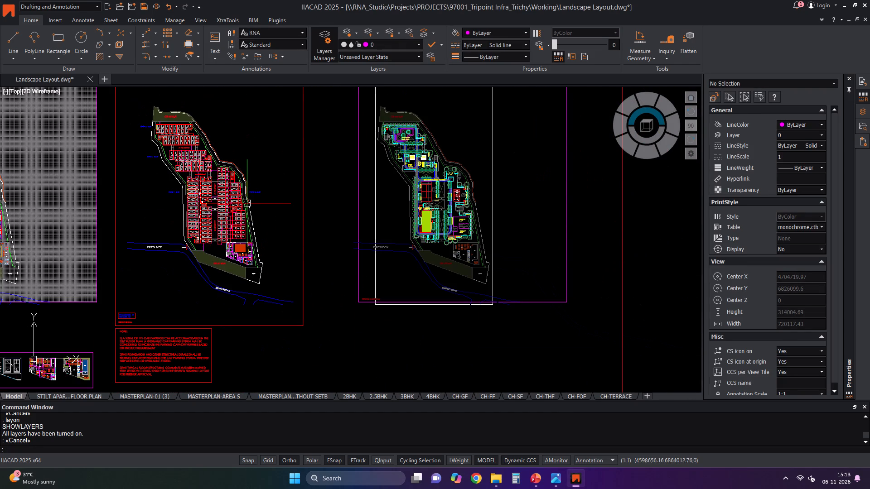
scroll(462, 144, "down", 3)
scroll(338, 143, "up", 4)
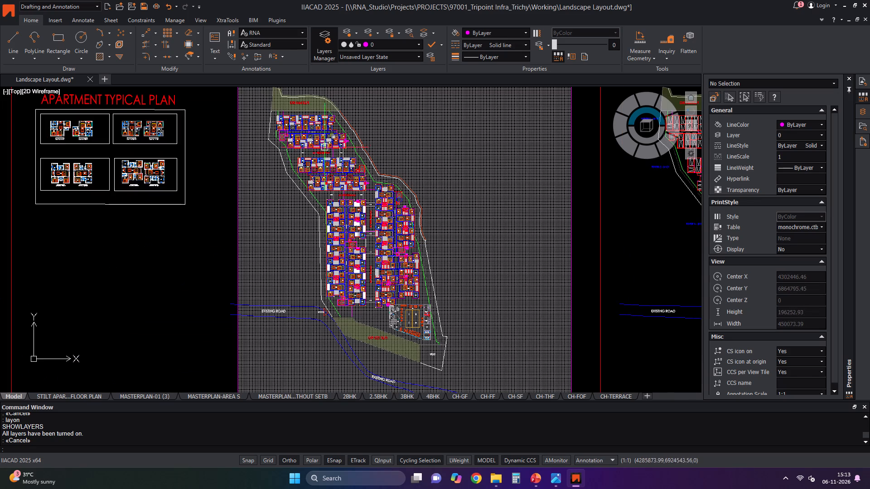
scroll(305, 146, "up", 2)
scroll(353, 179, "down", 2)
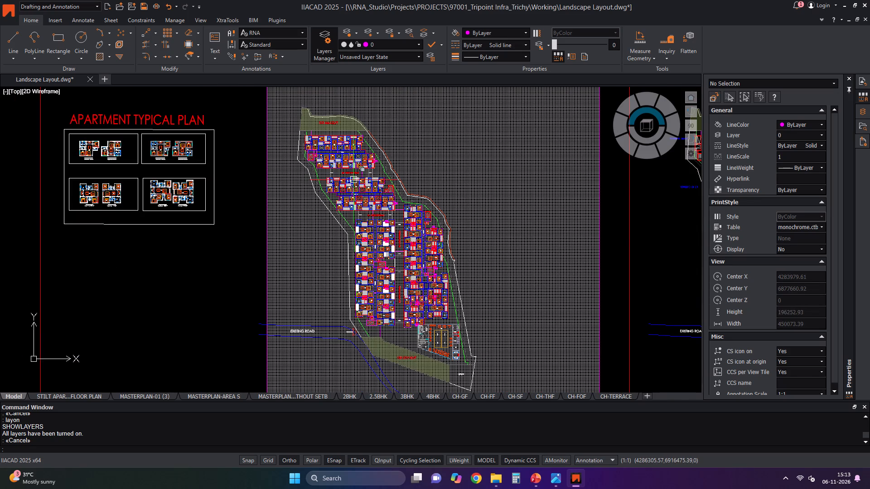
scroll(354, 179, "down", 1)
scroll(232, 163, "down", 3)
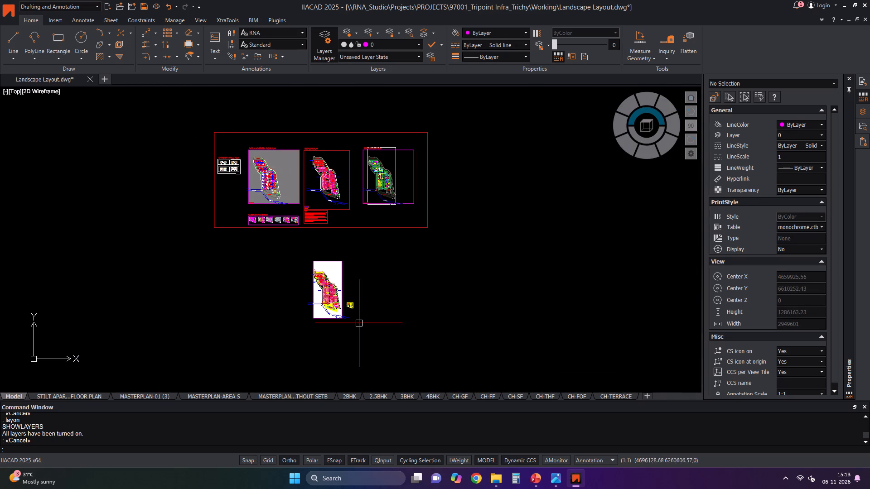
scroll(359, 322, "up", 3)
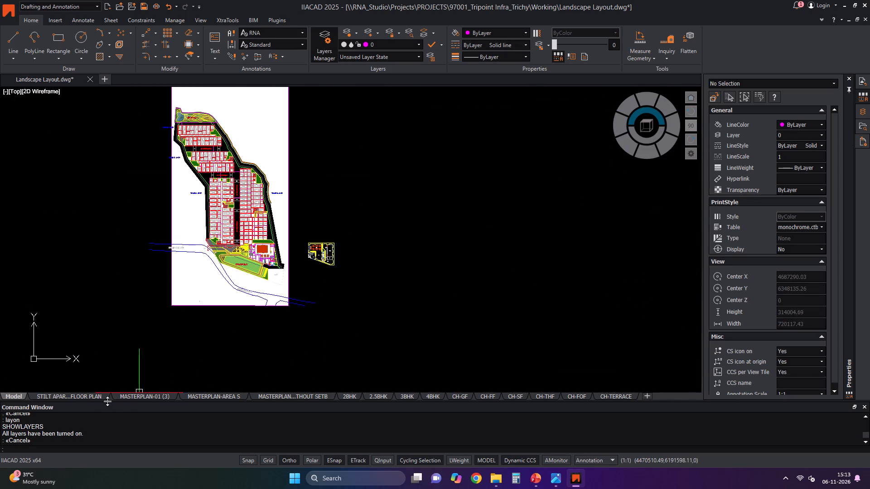
Look through the layout sheets, including the stilt floor plan, CH-THF, CH-TERRACE, the three masterplan sheets and 2BHK.
left_click(94, 398)
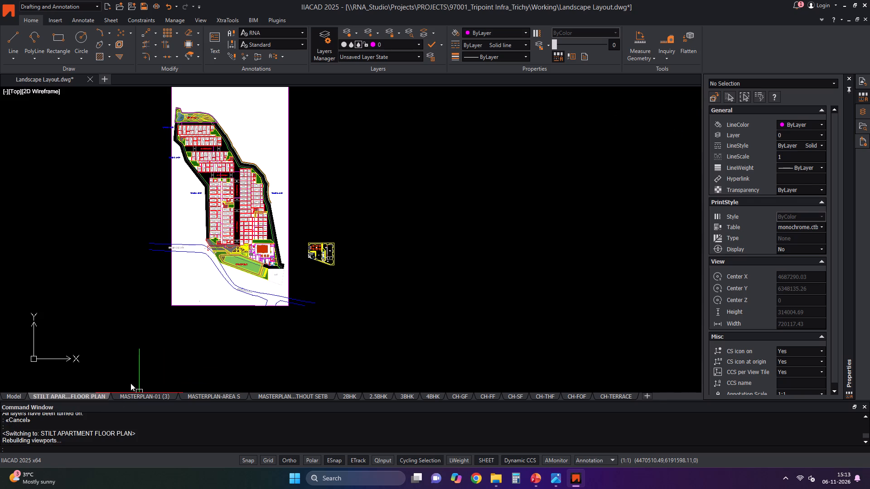
left_click(547, 394)
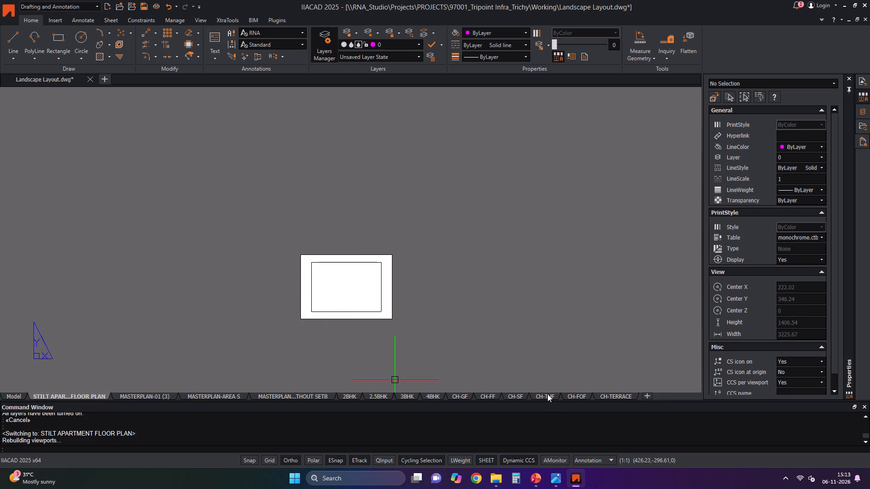
left_click(618, 397)
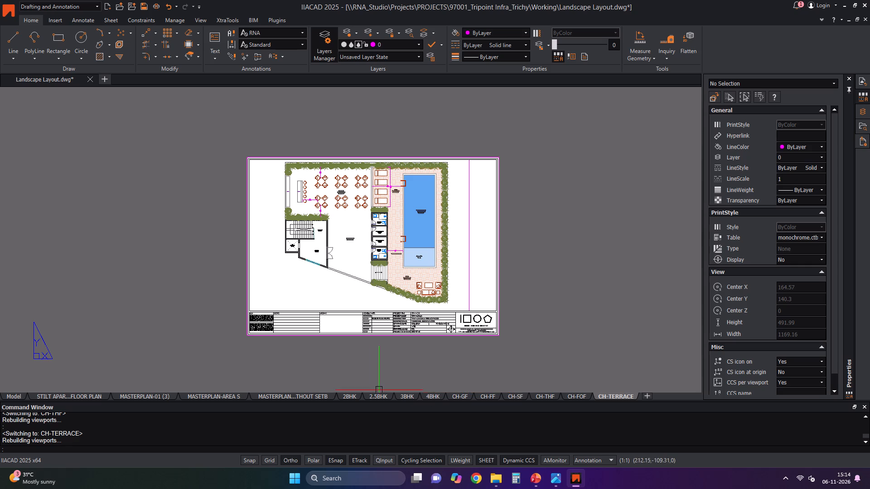
left_click(316, 397)
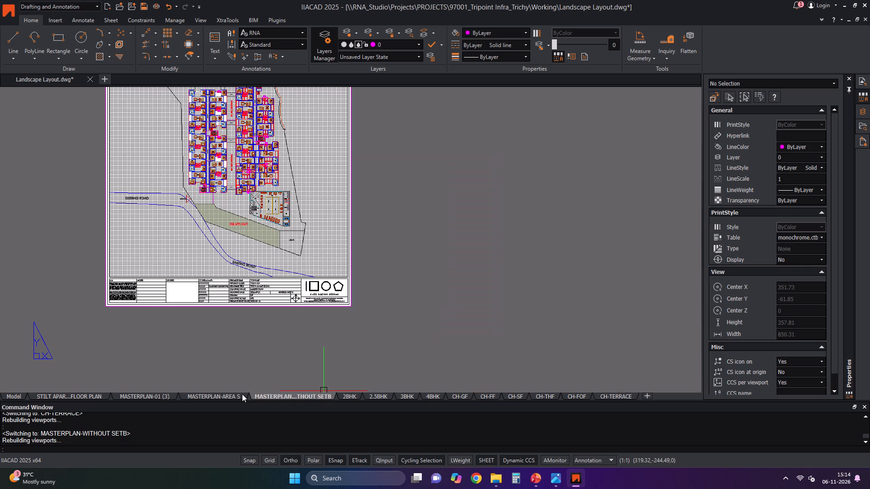
left_click(224, 395)
left_click(159, 394)
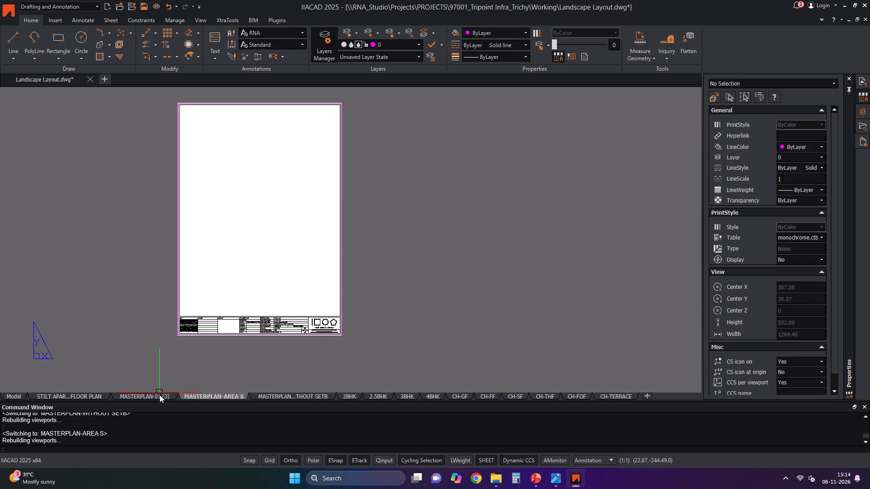
scroll(244, 322, "up", 3)
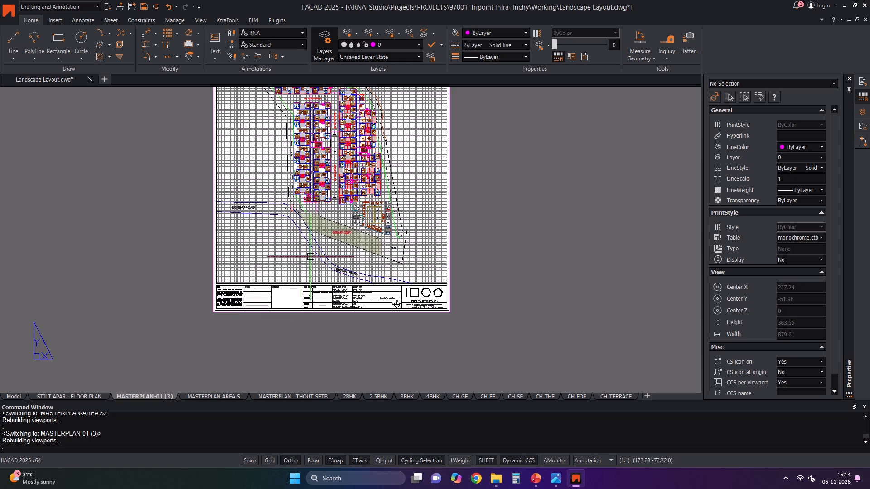
scroll(346, 188, "up", 3)
scroll(309, 282, "down", 3)
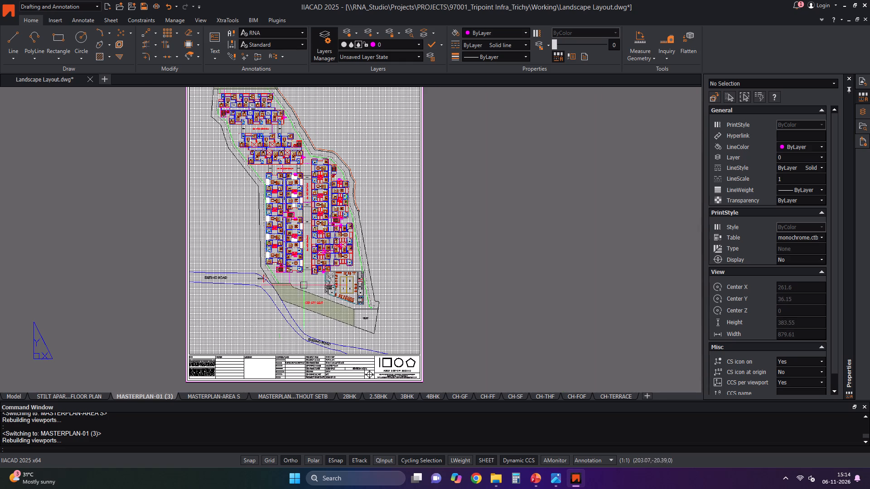
key("Escape")
left_click(76, 398)
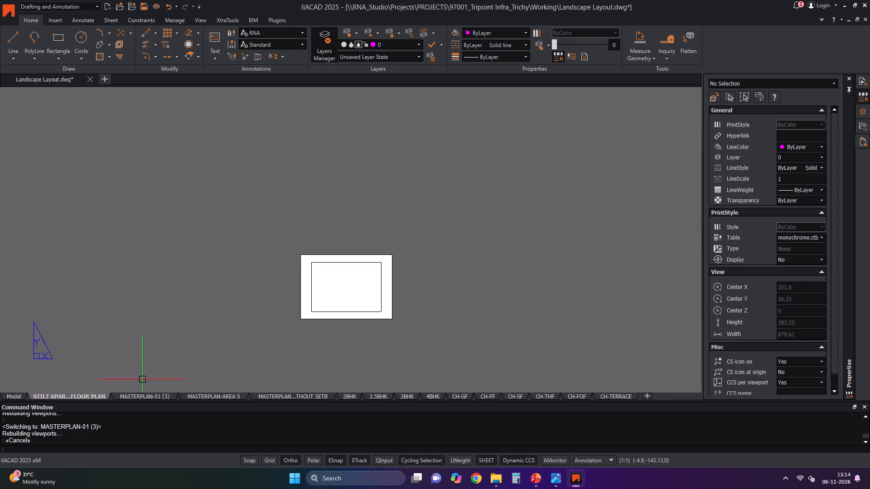
scroll(336, 318, "up", 1)
key("Escape")
left_click(348, 395)
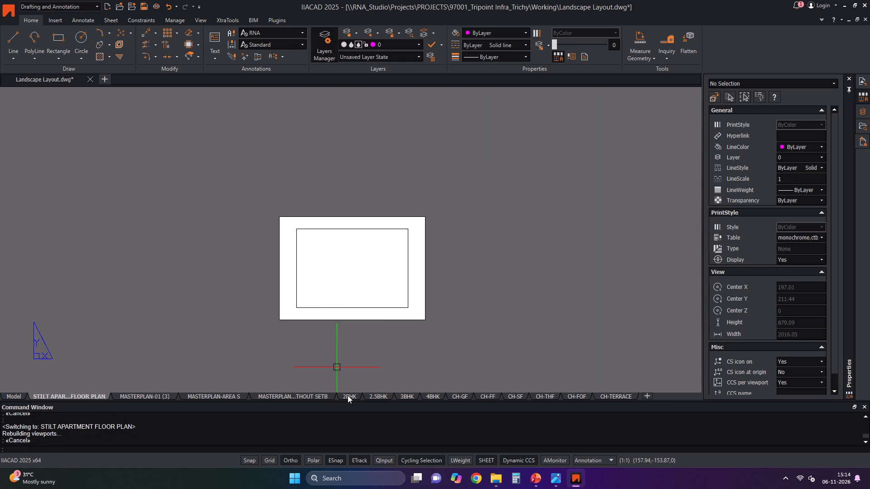
key("Escape")
scroll(304, 297, "down", 1)
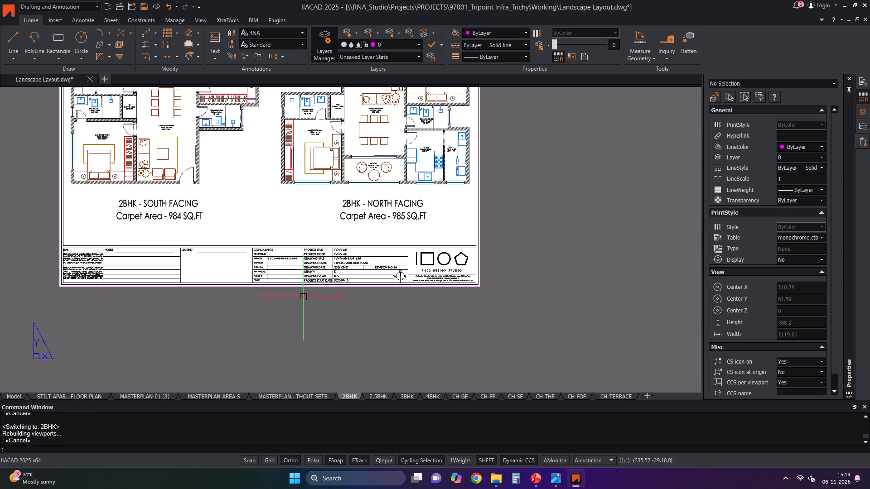
Thaw all layers in the Landscape Layout drawing with the LAYTHW command.
key("Escape")
key("Escape")
type("th")
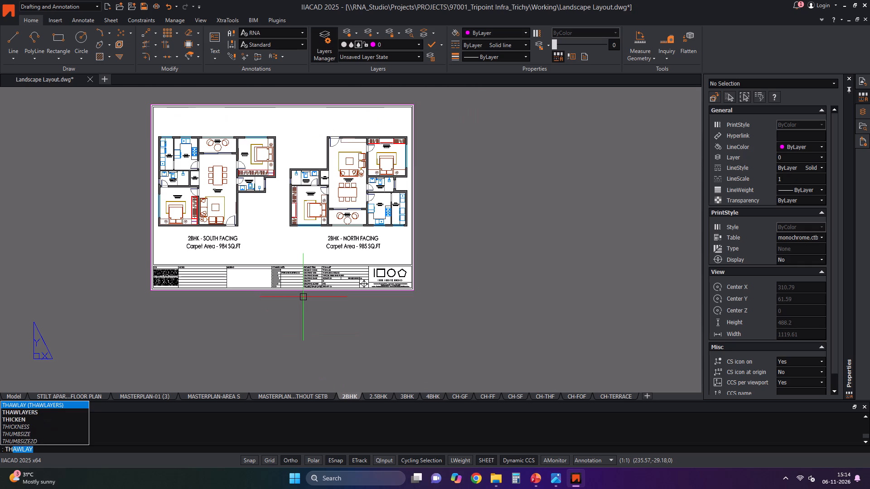
key("BackSpace")
key("BackSpace")
key("BackSpace")
type("laythw")
key("space")
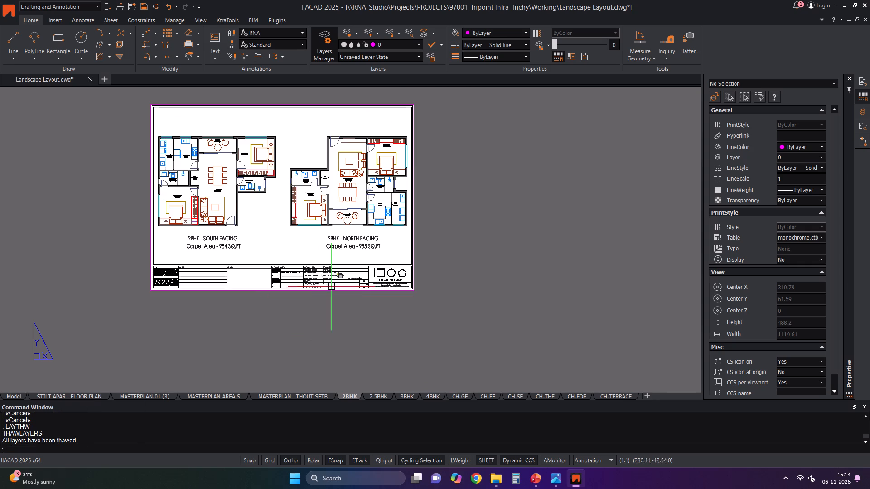
Return to model space and check the landscape site plan and the small clubhouse terrace plan beside it.
left_click(16, 394)
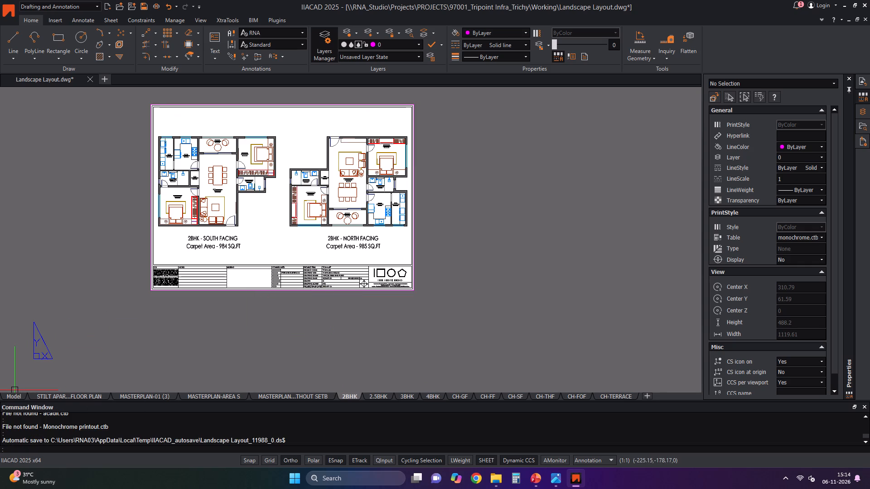
scroll(245, 240, "up", 3)
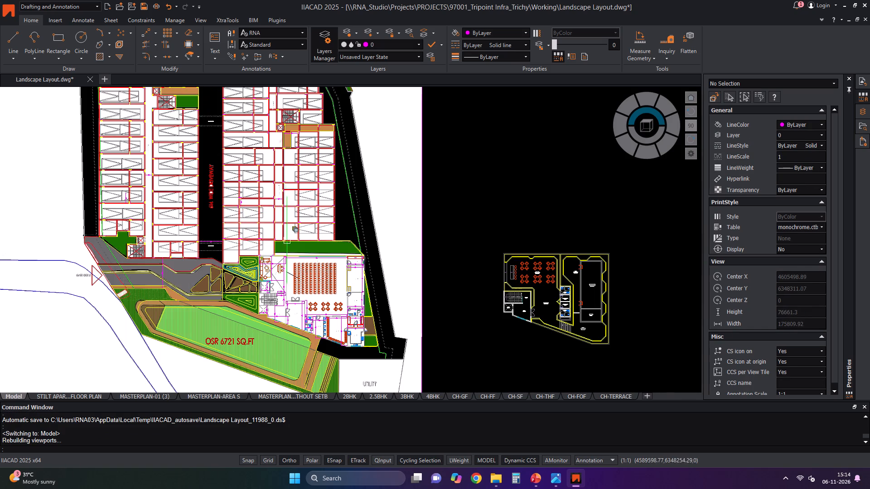
scroll(236, 323, "down", 4)
key("Escape")
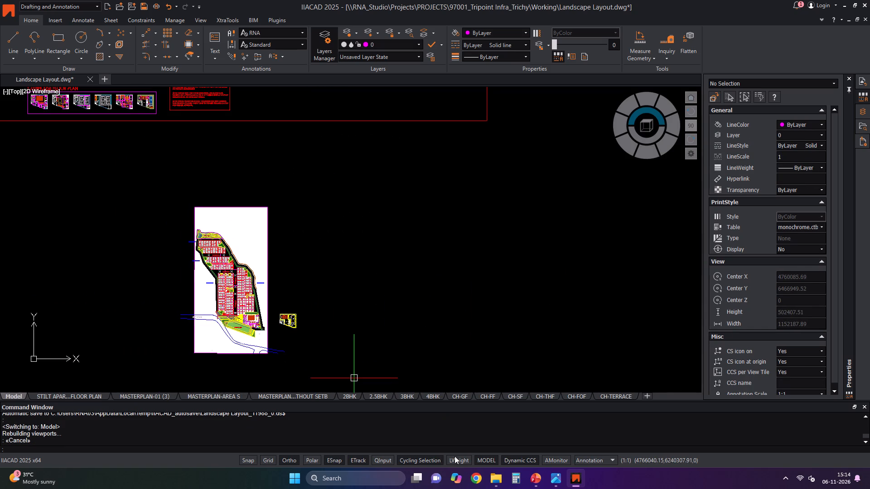
Switch to File Explorer and look over the files in the project's Working folder.
left_click(492, 475)
scroll(260, 257, "down", 1)
key("Escape")
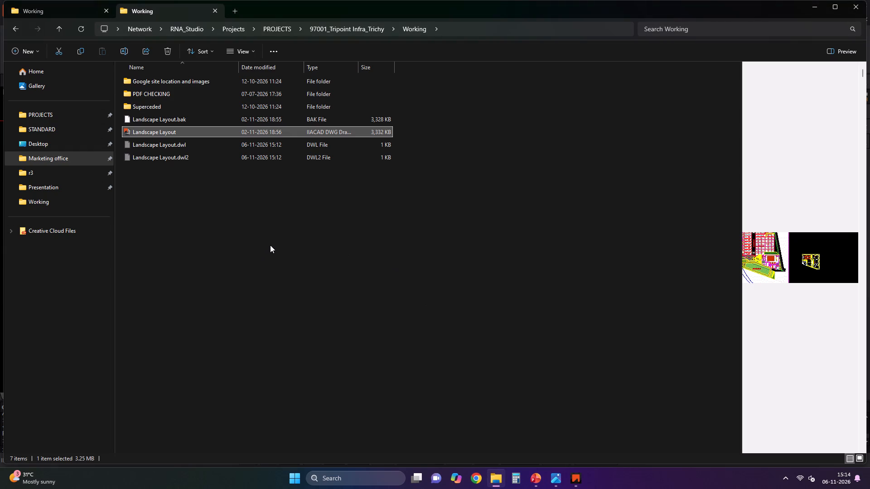
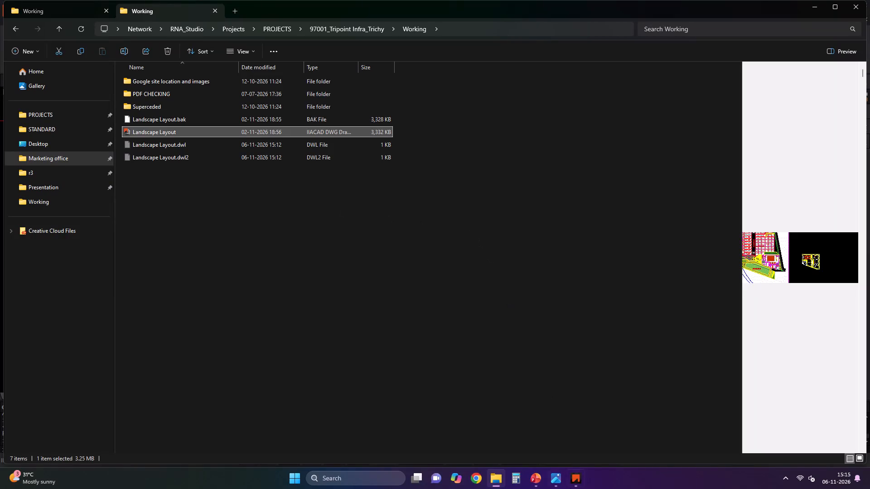
Switch to the Tripoint Infra Trichy concept presentation in PowerPoint and save it.
left_click(534, 483)
left_click(506, 428)
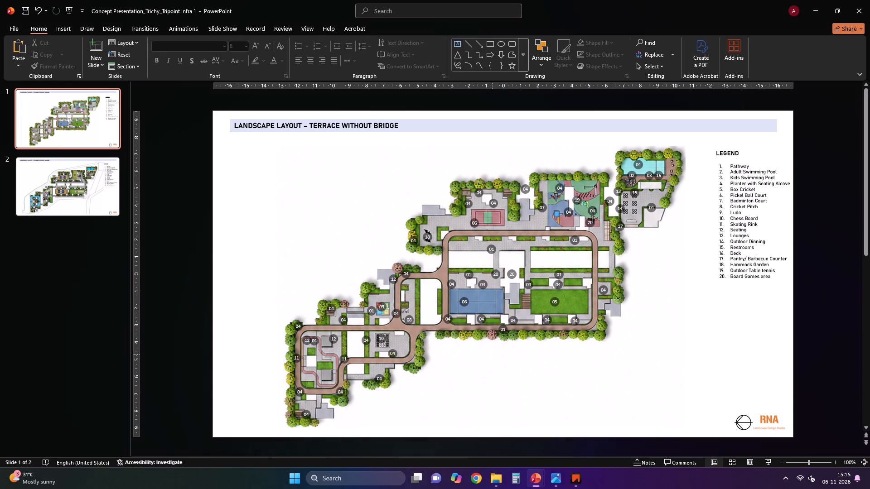
key("Escape")
key("Escape")
key("ctrl+s")
Nudge the number markers on the swimming pool terrace, plus the neighbouring 04 and 20 markers, seven increments to the right.
left_click_drag(578, 103, 698, 250)
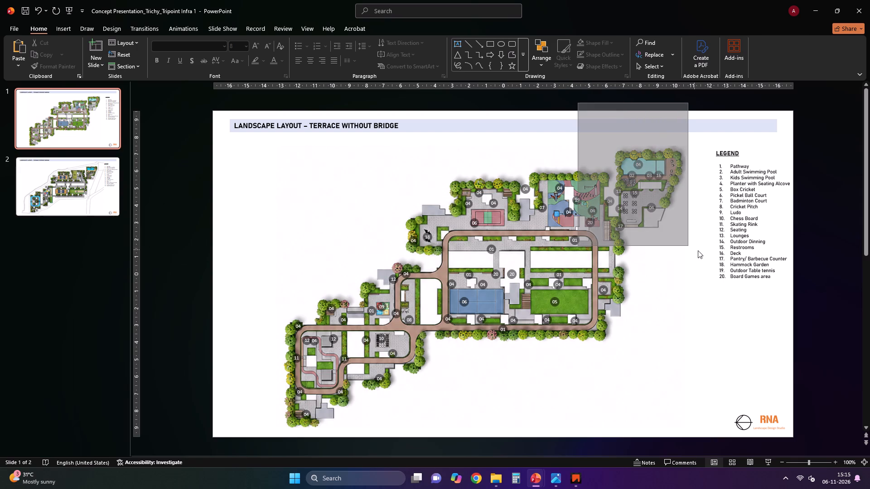
left_click_drag(698, 250, 710, 238)
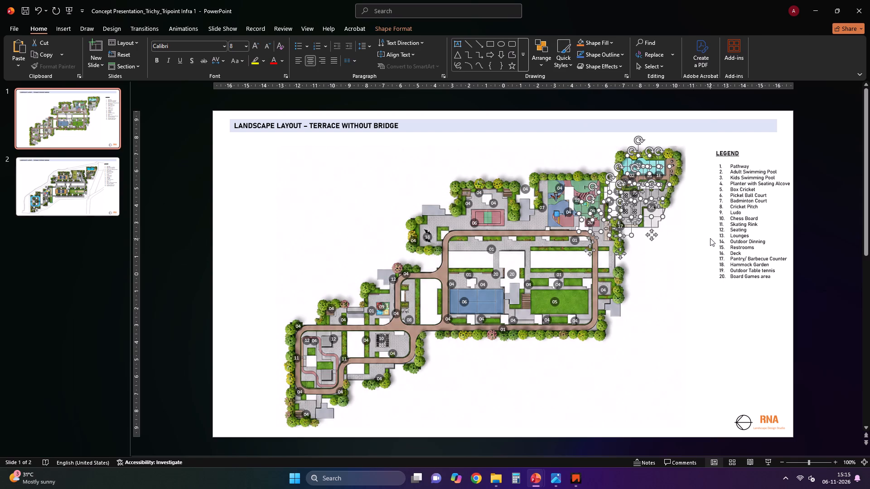
key("Right")
key("Right")
key("Right")
key("Right")
key("Right")
key("Right")
key("Right")
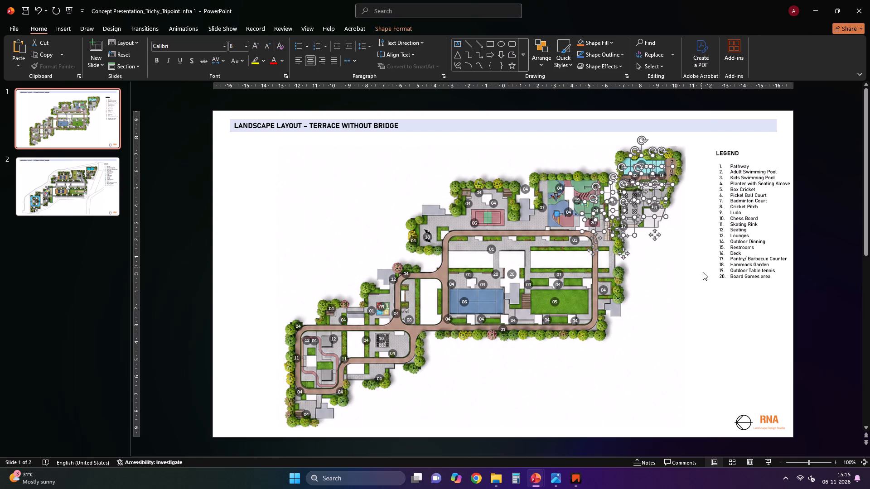
left_click(704, 301)
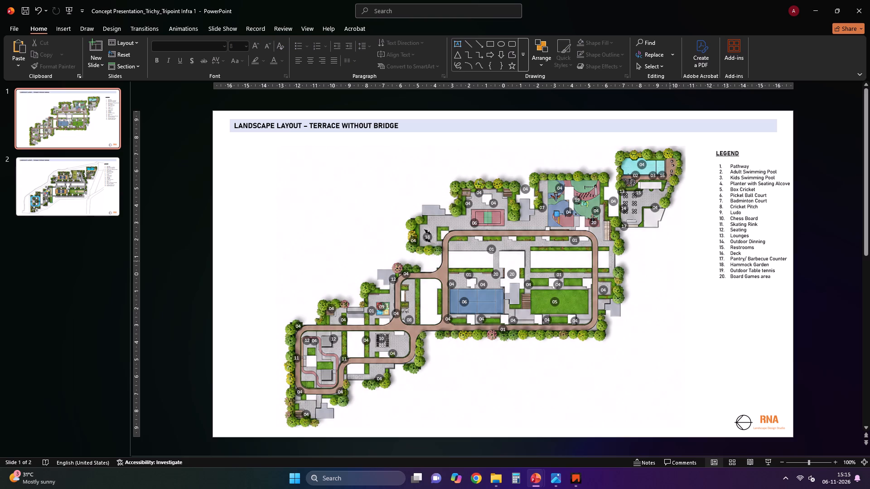
Delete the second slide, which holds the older terrace plan with the site boundary.
left_click(21, 191)
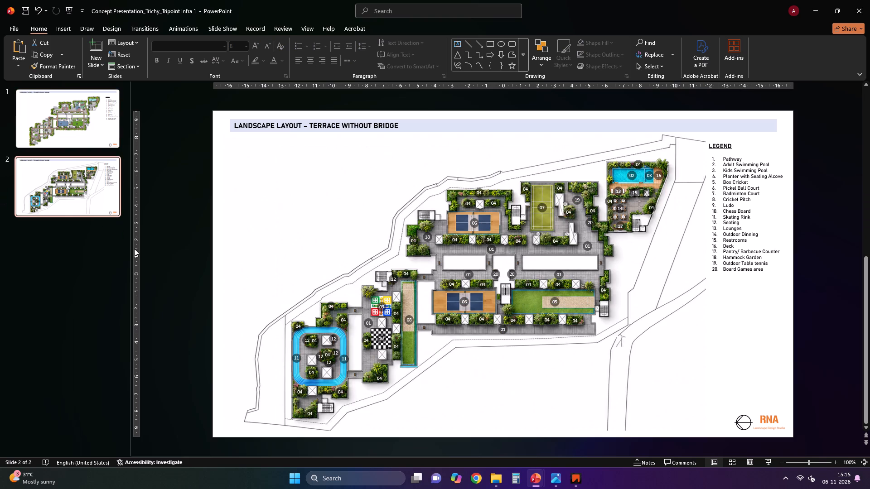
key("Delete")
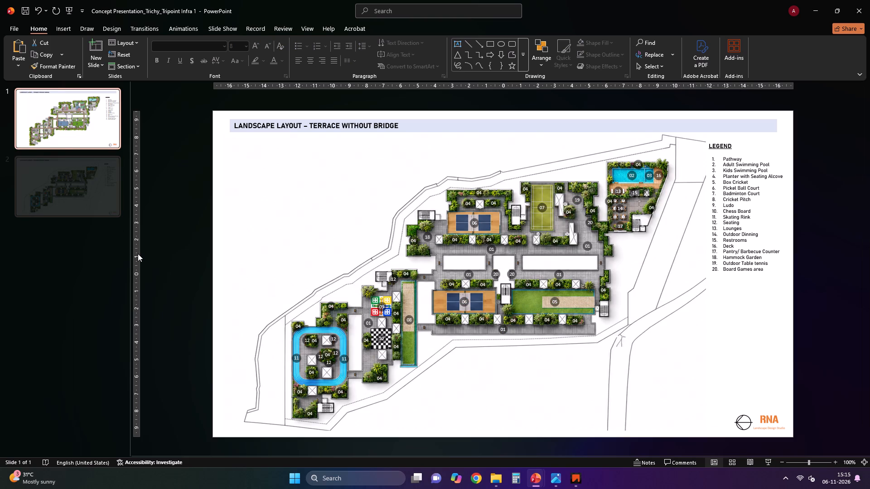
Save the concept presentation and close it.
key("ctrl+s")
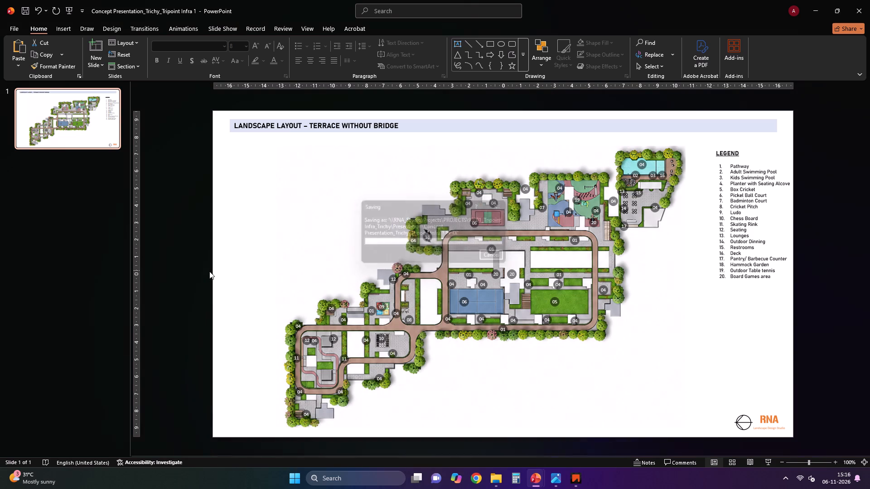
left_click(862, 0)
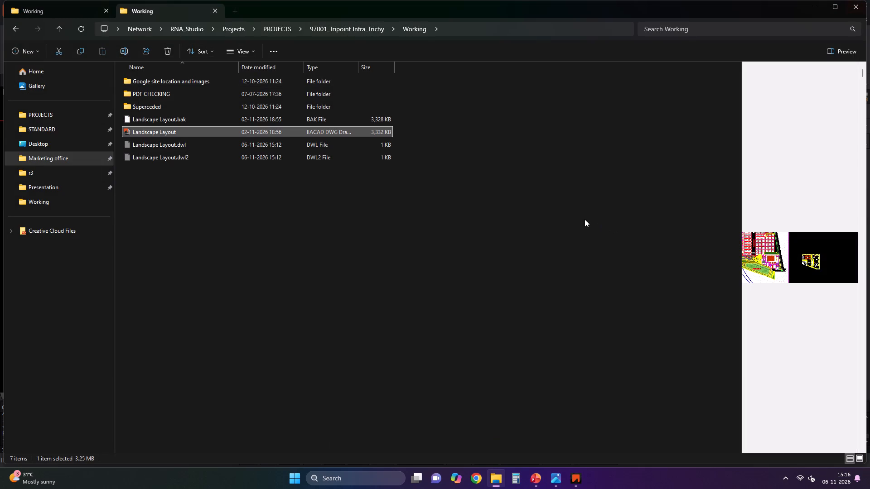